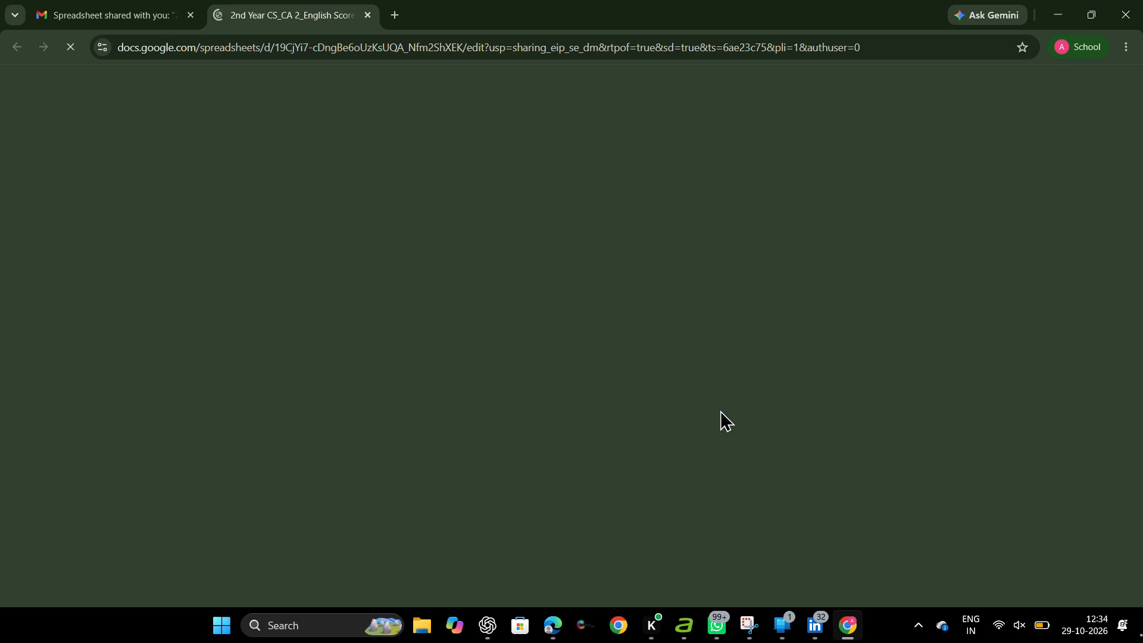
Look through the Section A and Section B student entries in the Roll List sheet.
{"action": "scroll", "coordinate": [720, 410], "scroll_direction": "down", "scroll_amount": 1}
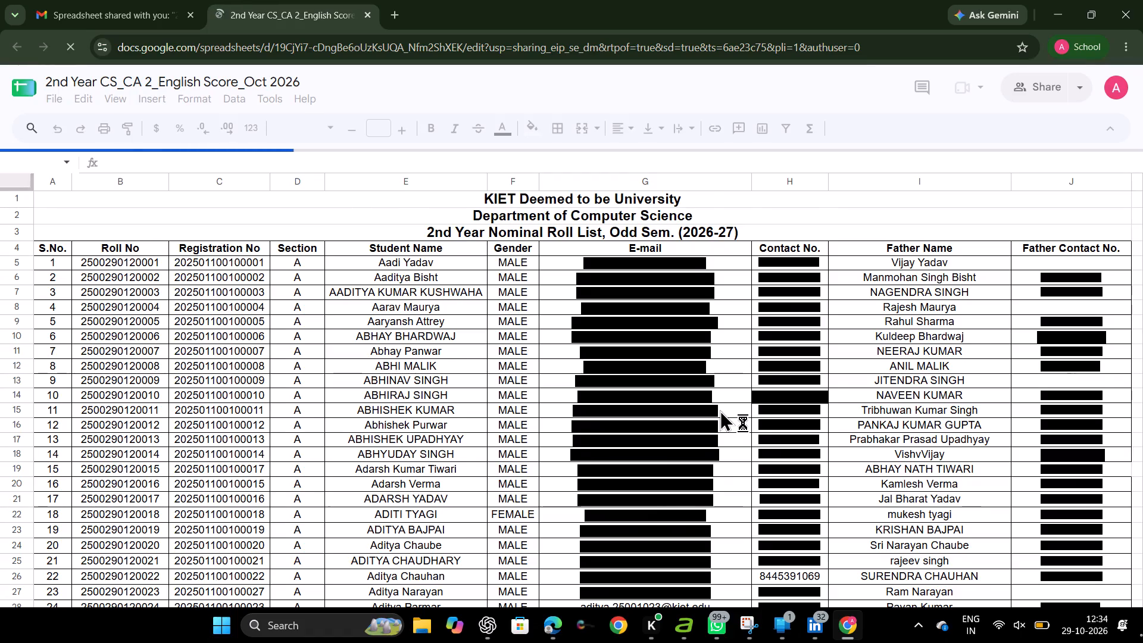
{"action": "scroll", "coordinate": [720, 410], "scroll_direction": "down", "scroll_amount": 4}
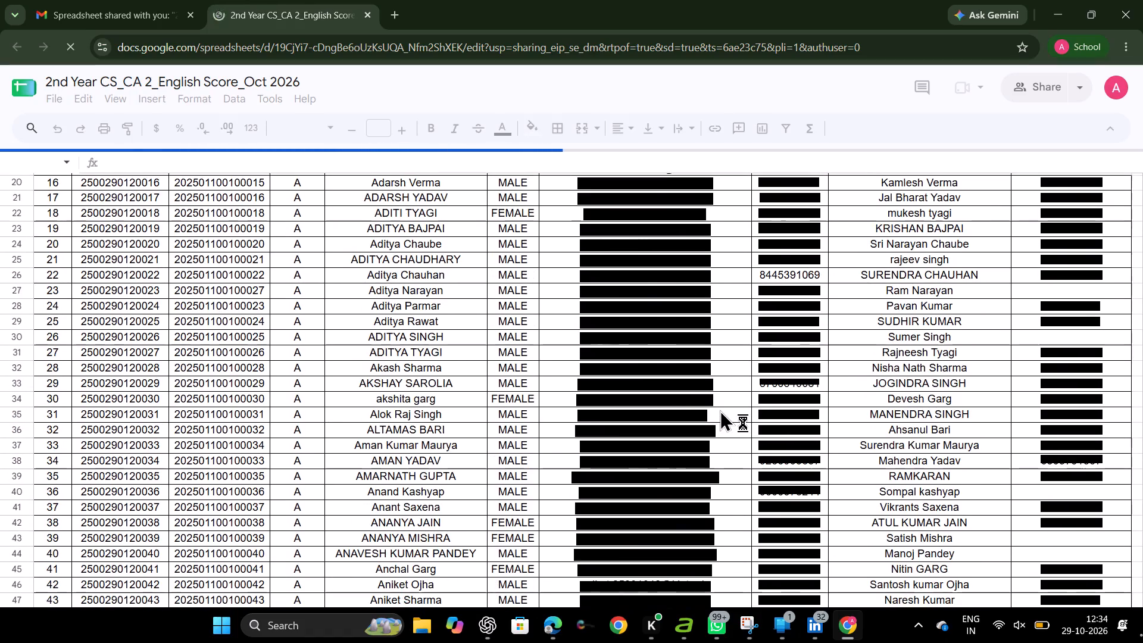
{"action": "scroll", "coordinate": [720, 410], "scroll_direction": "left", "scroll_amount": 5}
{"action": "scroll", "coordinate": [720, 410], "scroll_direction": "down", "scroll_amount": 10}
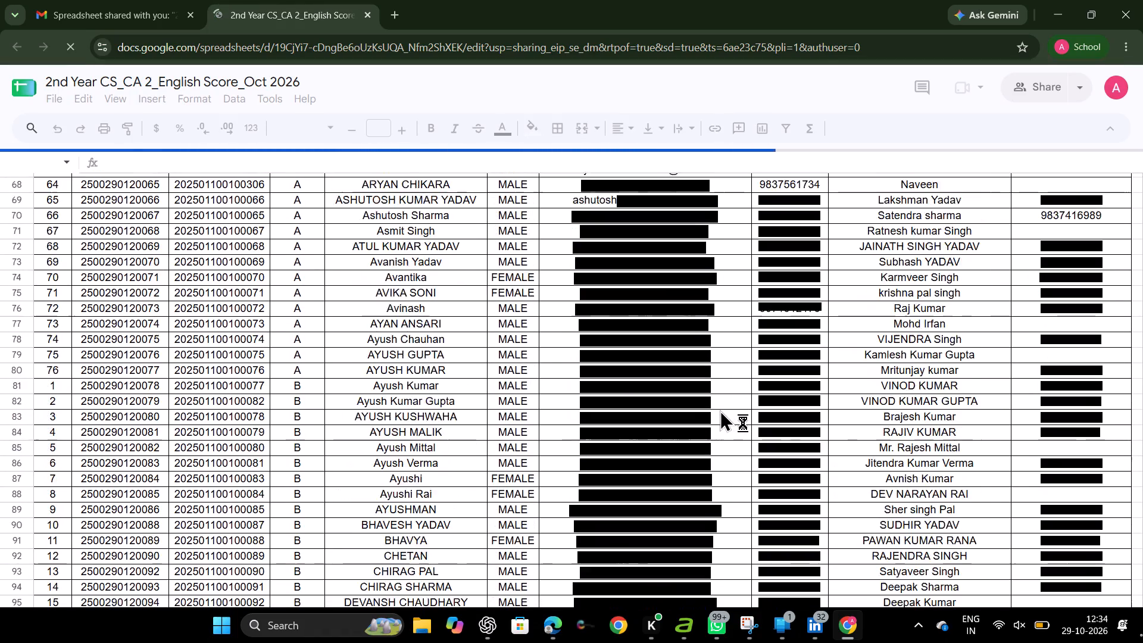
{"action": "scroll", "coordinate": [720, 410], "scroll_direction": "up", "scroll_amount": 13}
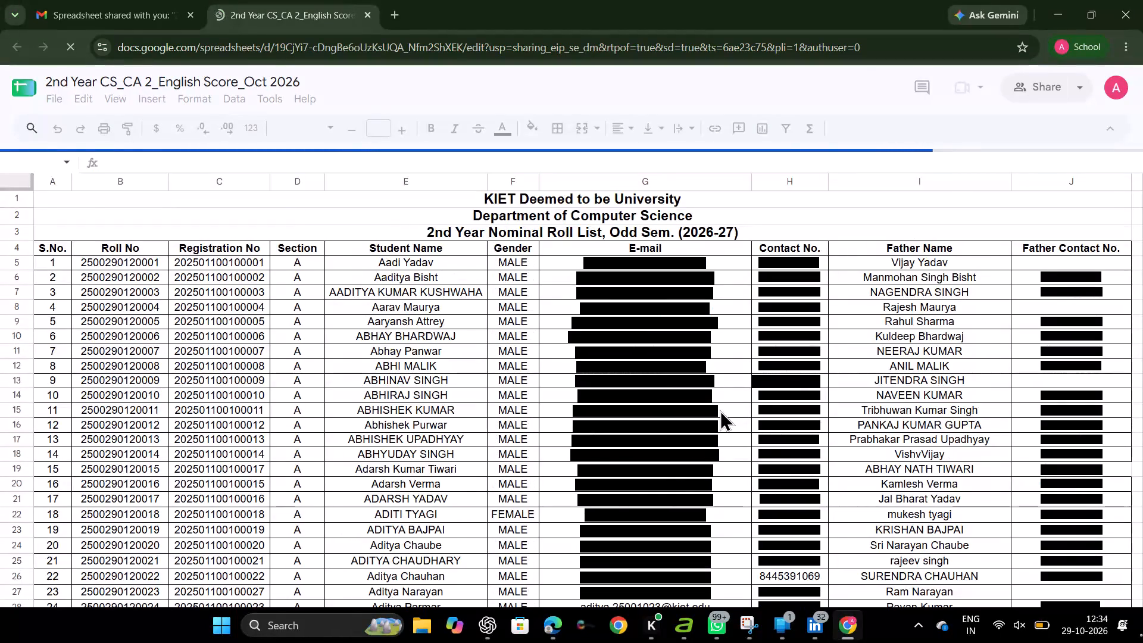
{"action": "scroll", "coordinate": [720, 410], "scroll_direction": "up", "scroll_amount": 2}
{"action": "scroll", "coordinate": [720, 410], "scroll_direction": "down", "scroll_amount": 18}
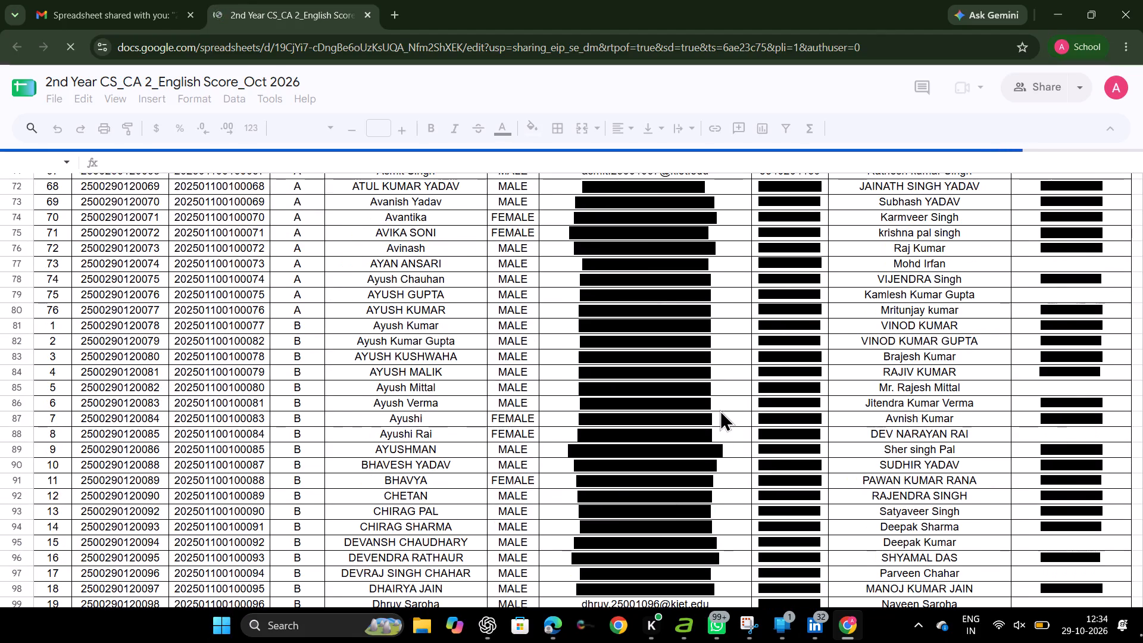
{"action": "scroll", "coordinate": [720, 410], "scroll_direction": "down", "scroll_amount": 6}
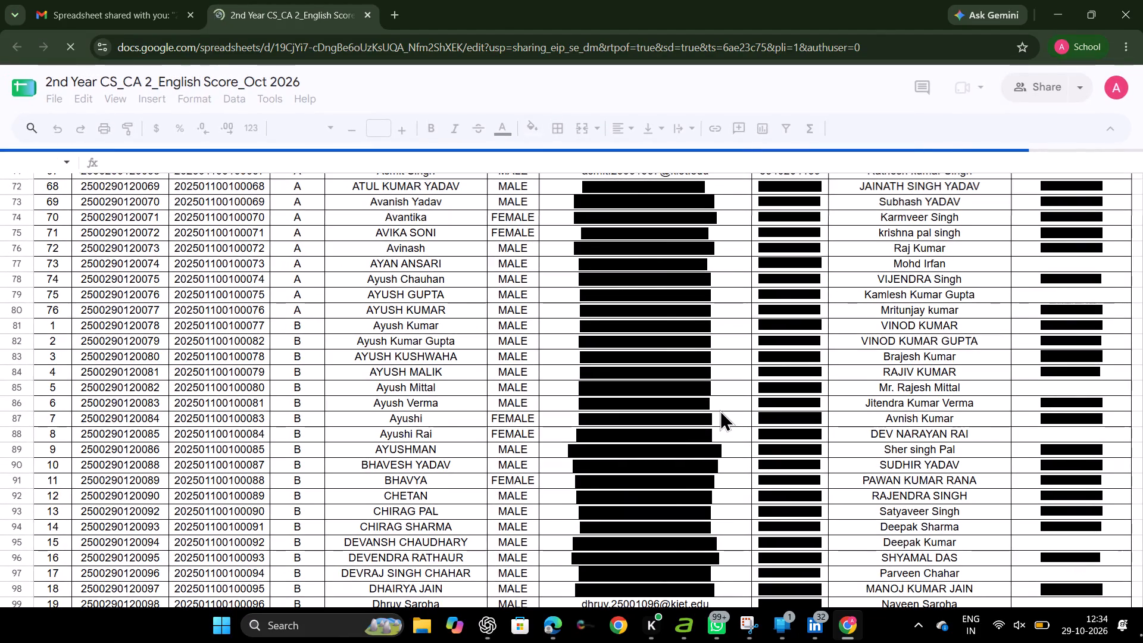
{"action": "scroll", "coordinate": [898, 298], "scroll_direction": "left", "scroll_amount": 6}
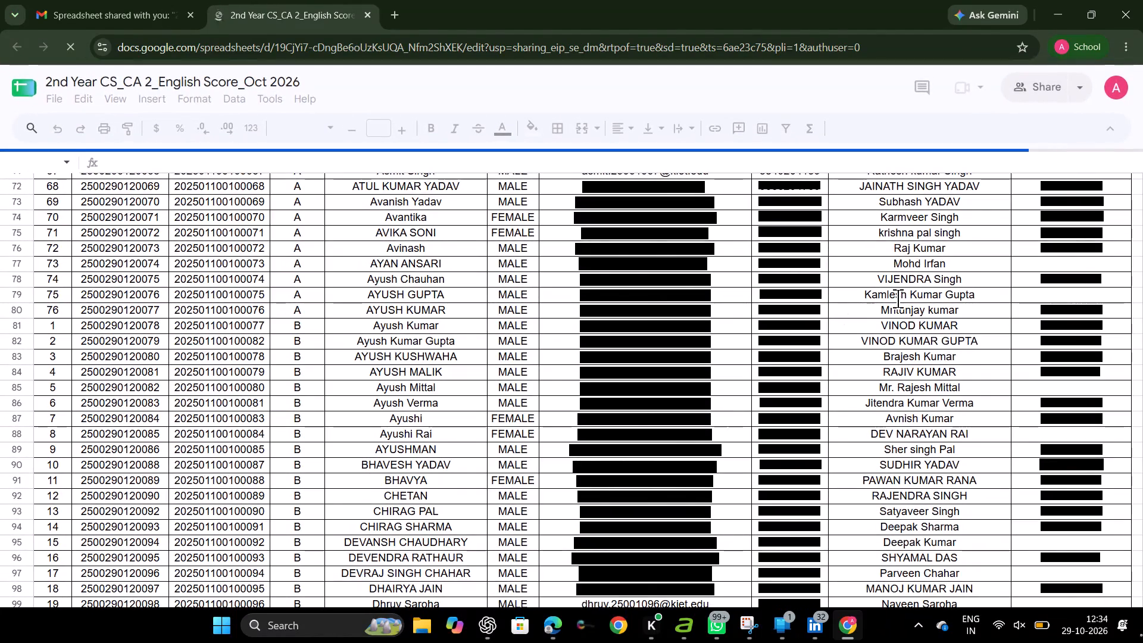
{"action": "scroll", "coordinate": [898, 298], "scroll_direction": "left", "scroll_amount": 6}
{"action": "scroll", "coordinate": [898, 298], "scroll_direction": "down", "scroll_amount": 2}
{"action": "scroll", "coordinate": [898, 298], "scroll_direction": "up", "scroll_amount": 12}
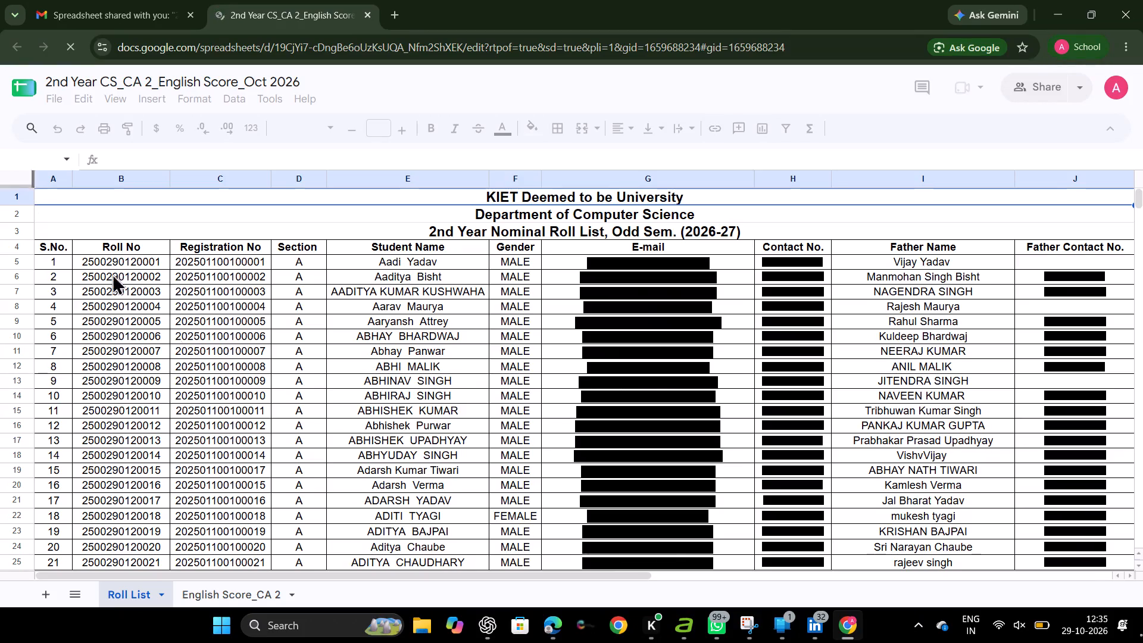
Open the English Score_CA 2 sheet and review the Score, Band and Link columns of the Section A students.
{"action": "left_click", "coordinate": [228, 601]}
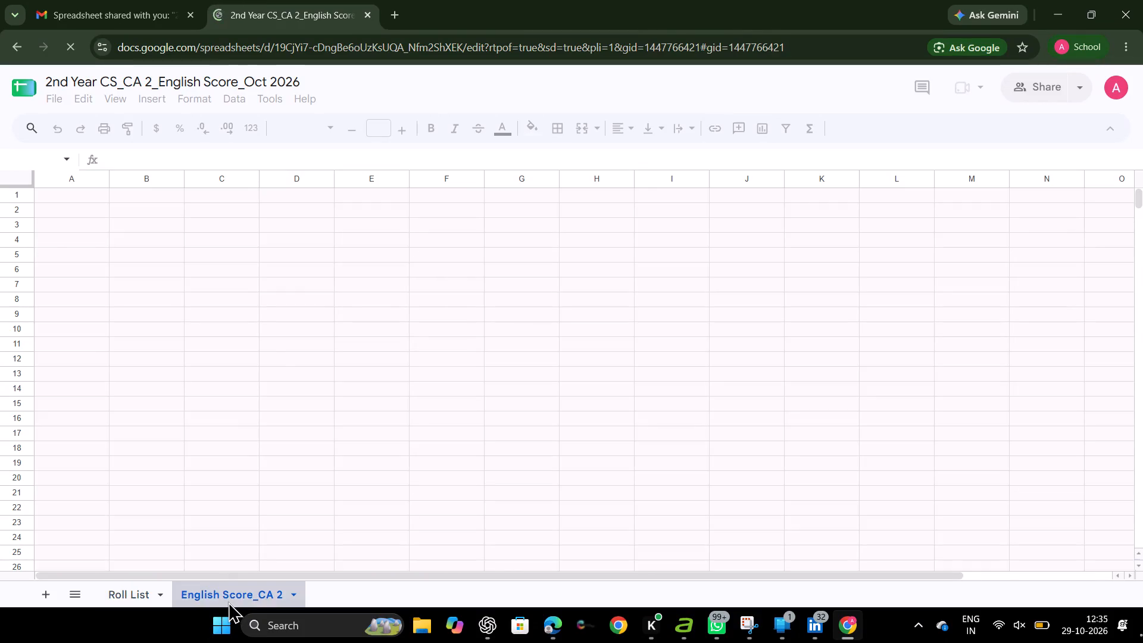
{"action": "scroll", "coordinate": [535, 377], "scroll_direction": "up", "scroll_amount": 5}
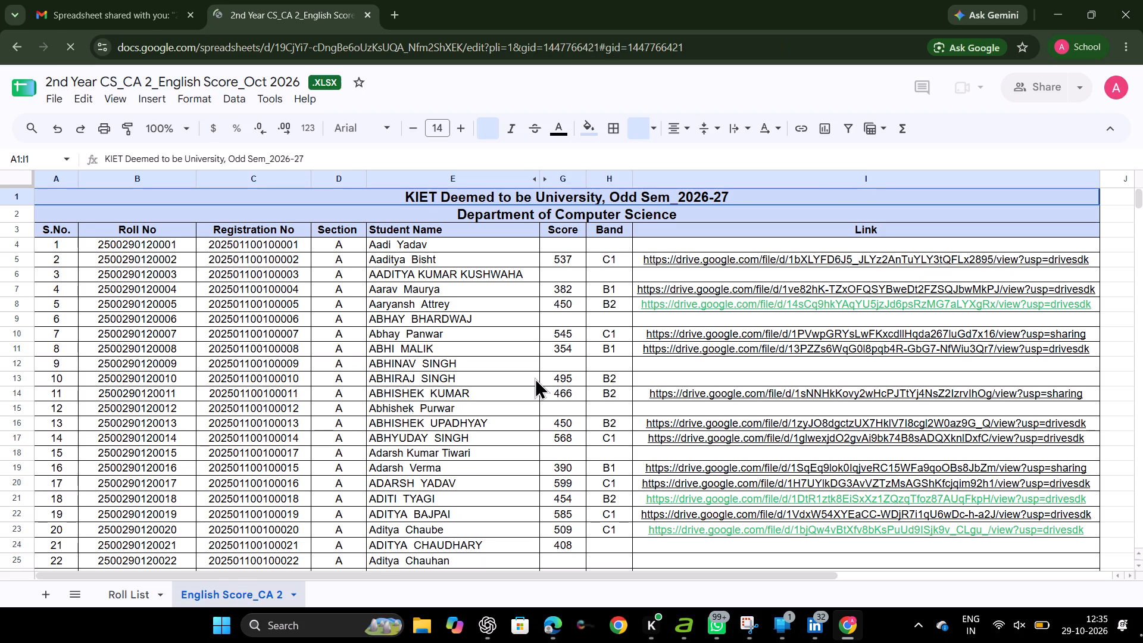
{"action": "scroll", "coordinate": [535, 377], "scroll_direction": "down", "scroll_amount": 4}
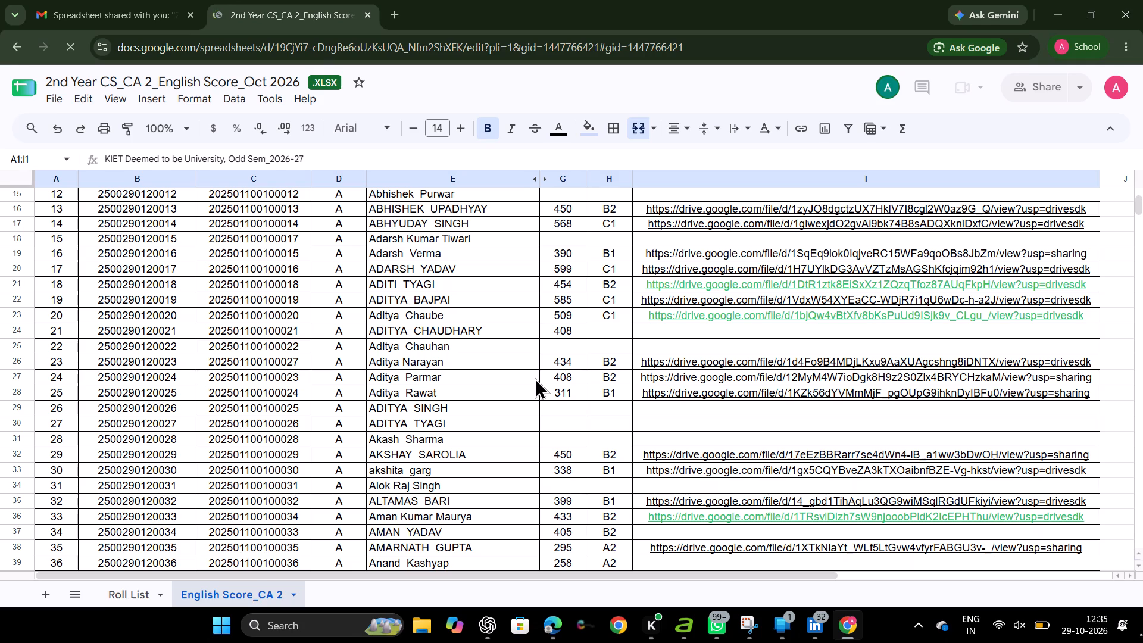
{"action": "scroll", "coordinate": [535, 377], "scroll_direction": "down", "scroll_amount": 6}
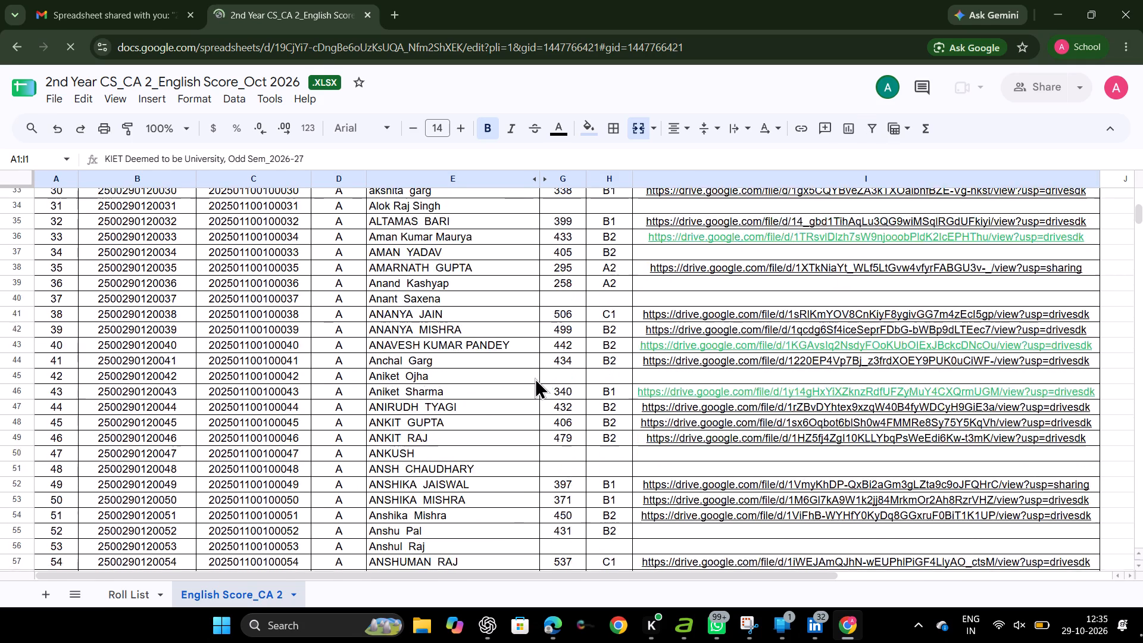
{"action": "scroll", "coordinate": [535, 377], "scroll_direction": "down", "scroll_amount": 4}
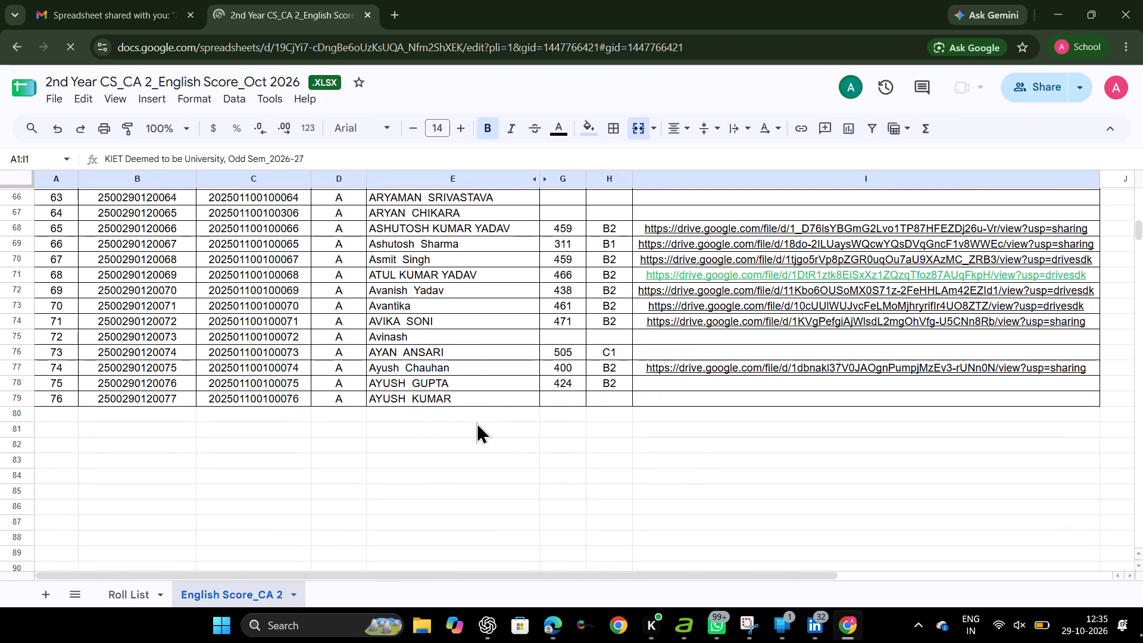
{"action": "scroll", "coordinate": [476, 422], "scroll_direction": "up", "scroll_amount": 2}
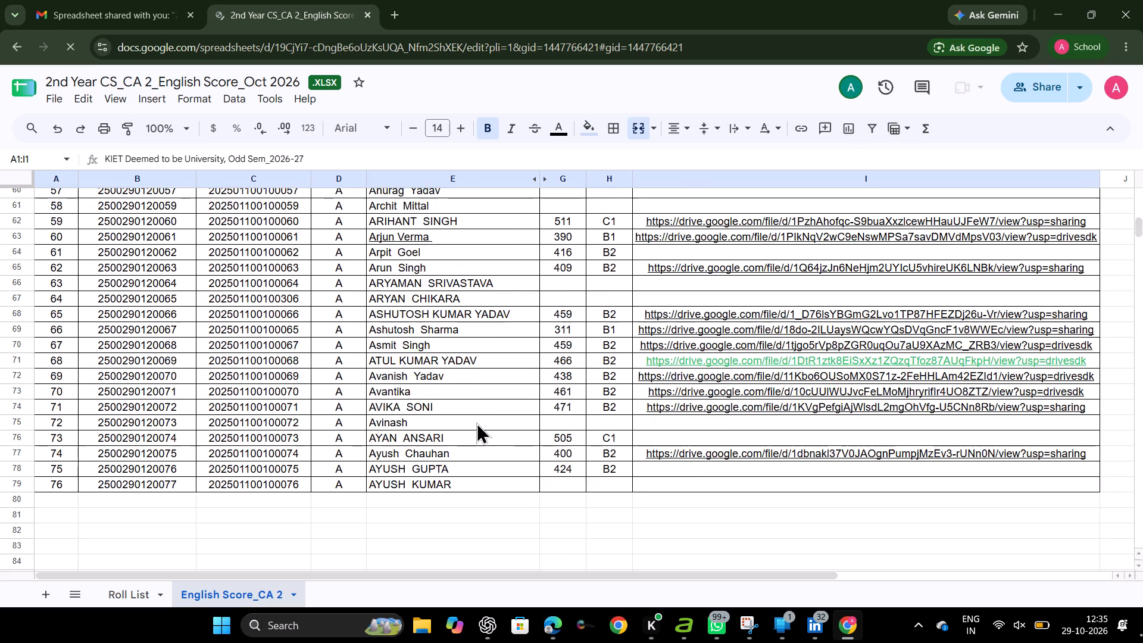
{"action": "scroll", "coordinate": [476, 422], "scroll_direction": "up", "scroll_amount": 7}
{"action": "scroll", "coordinate": [476, 422], "scroll_direction": "down", "scroll_amount": 1}
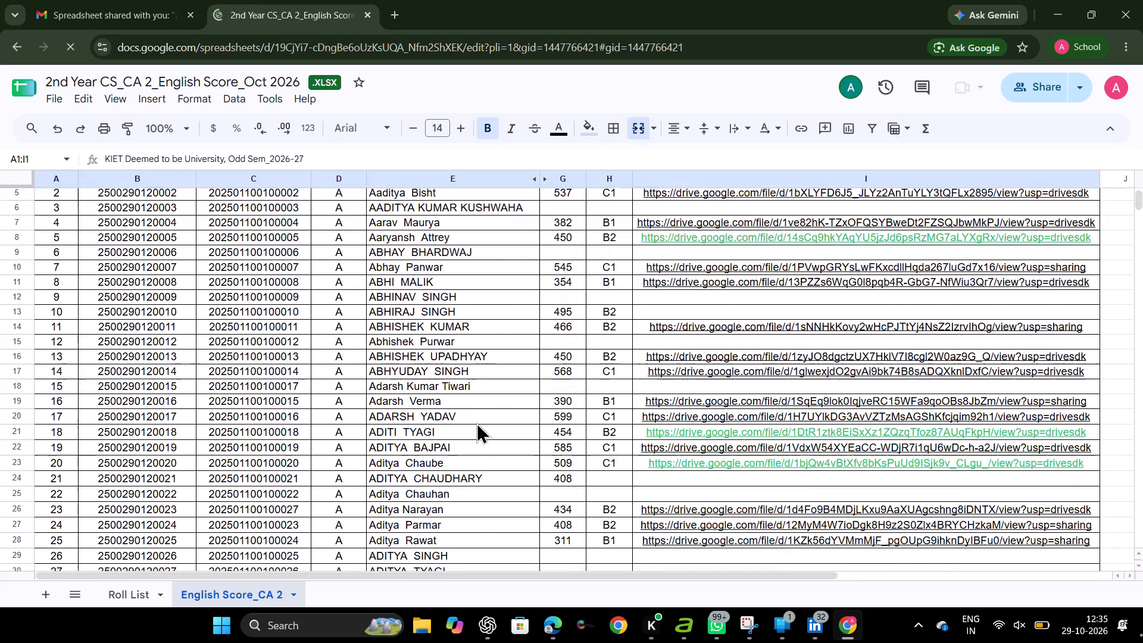
{"action": "scroll", "coordinate": [476, 422], "scroll_direction": "down", "scroll_amount": 1}
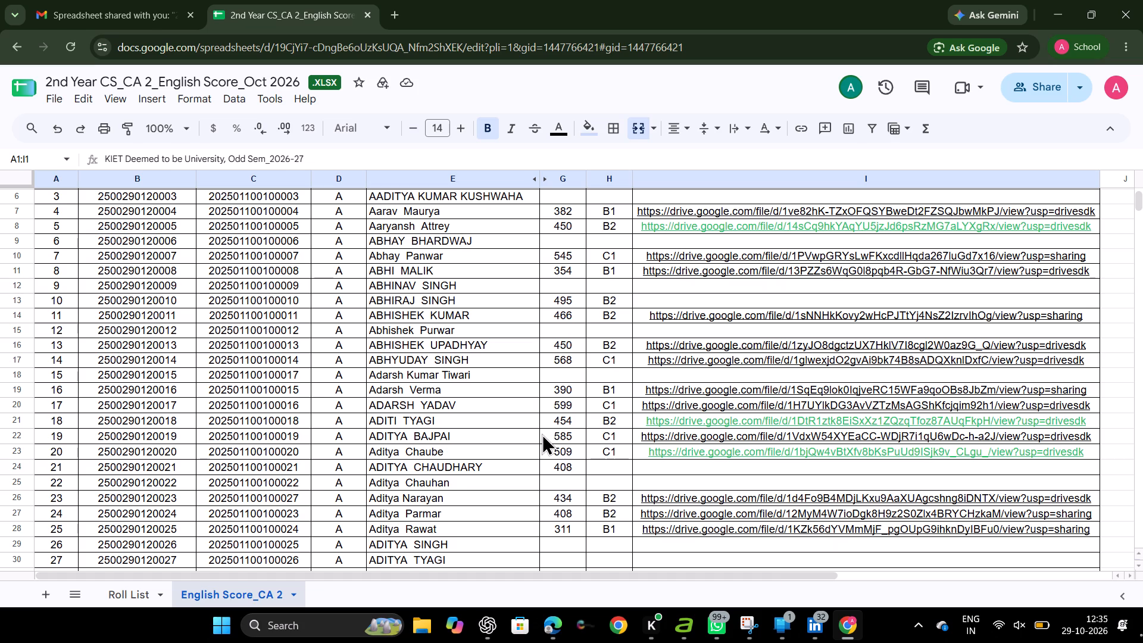
{"action": "scroll", "coordinate": [542, 433], "scroll_direction": "up", "scroll_amount": 2}
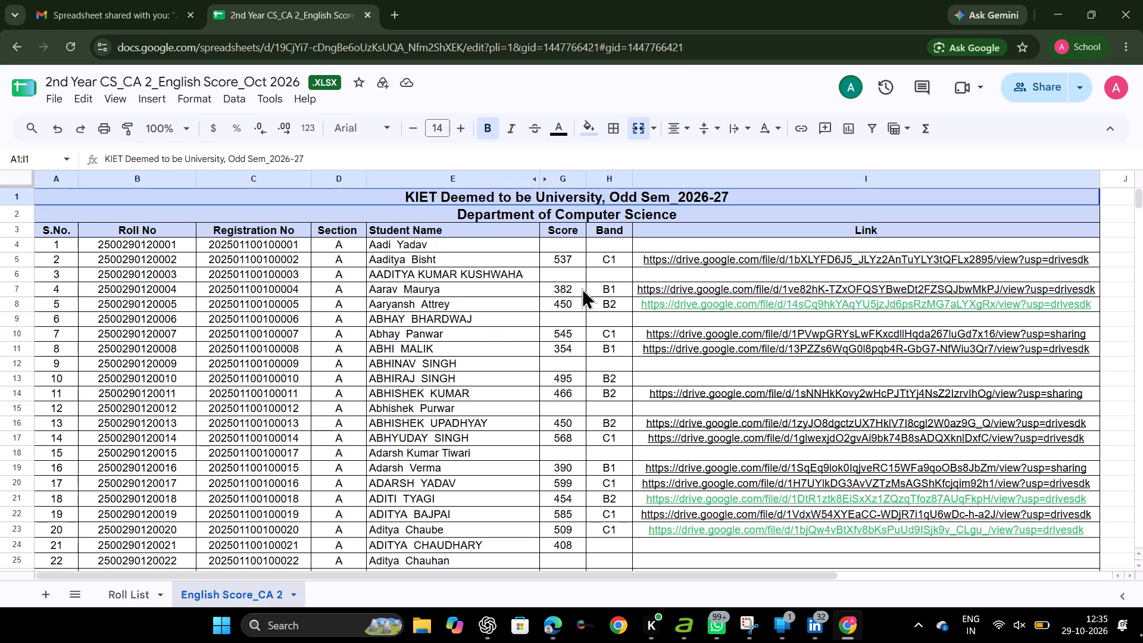
{"action": "scroll", "coordinate": [498, 422], "scroll_direction": "down", "scroll_amount": 1}
{"action": "scroll", "coordinate": [498, 422], "scroll_direction": "up", "scroll_amount": 3}
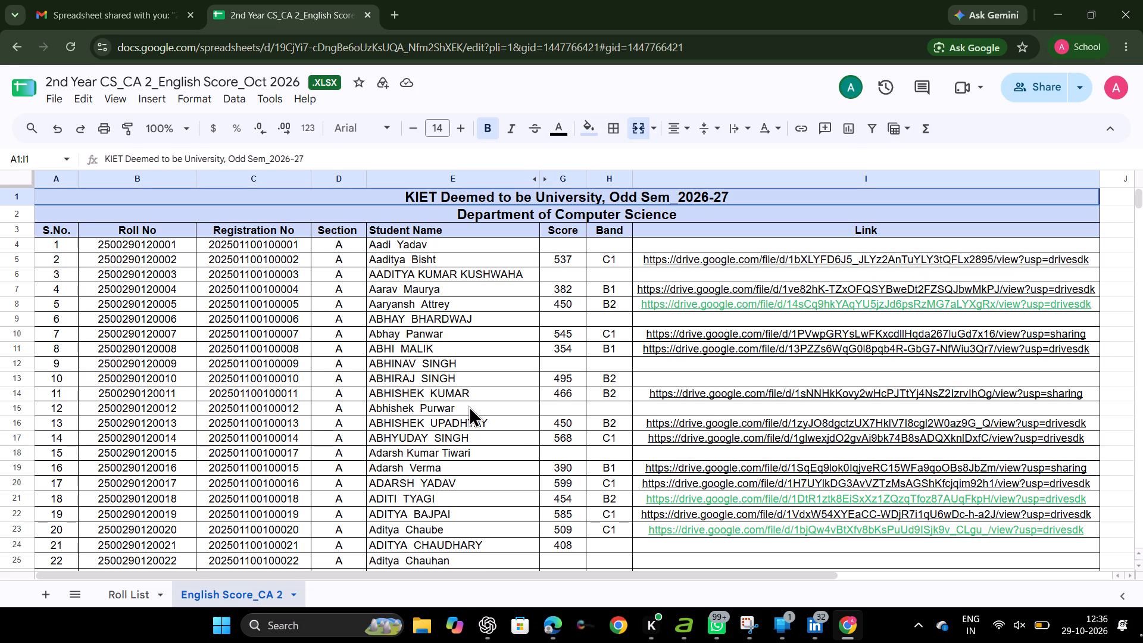
Go through the Section A rows of the score sheet again, checking the Score, Band and Link cells for blank entries.
{"action": "scroll", "coordinate": [469, 405], "scroll_direction": "down", "scroll_amount": 1}
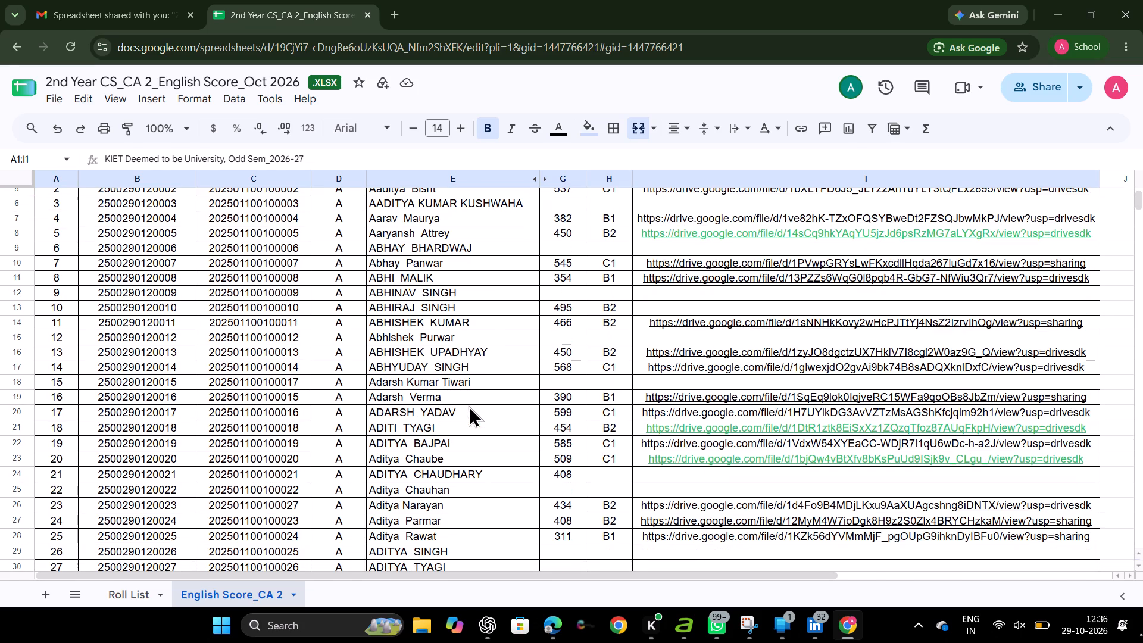
{"action": "scroll", "coordinate": [469, 405], "scroll_direction": "down", "scroll_amount": 2}
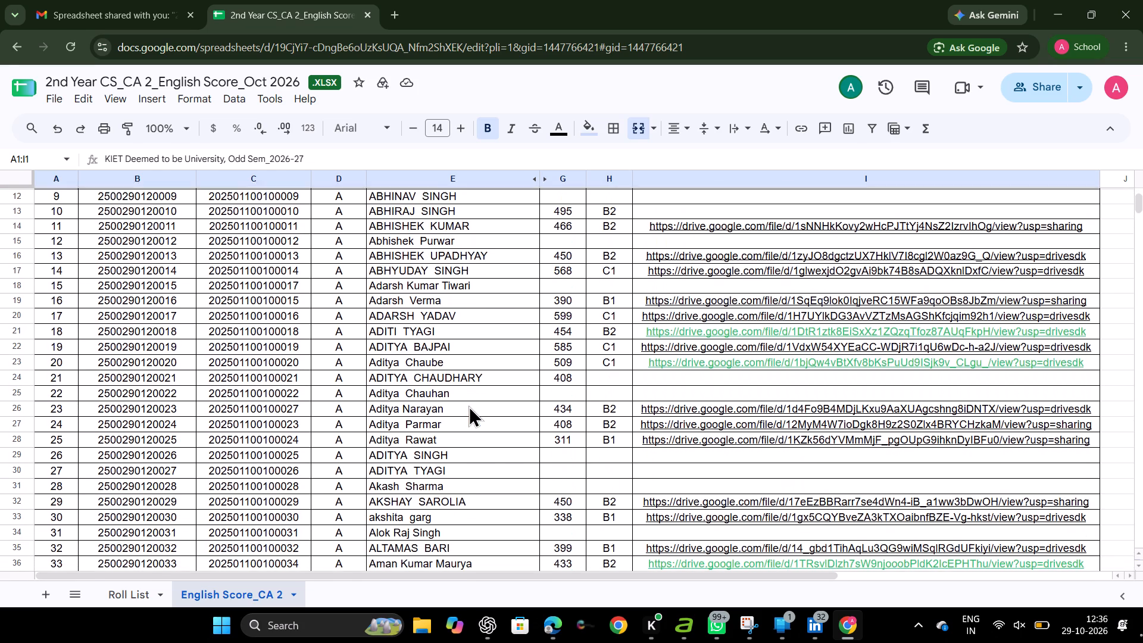
{"action": "scroll", "coordinate": [469, 405], "scroll_direction": "down", "scroll_amount": 3}
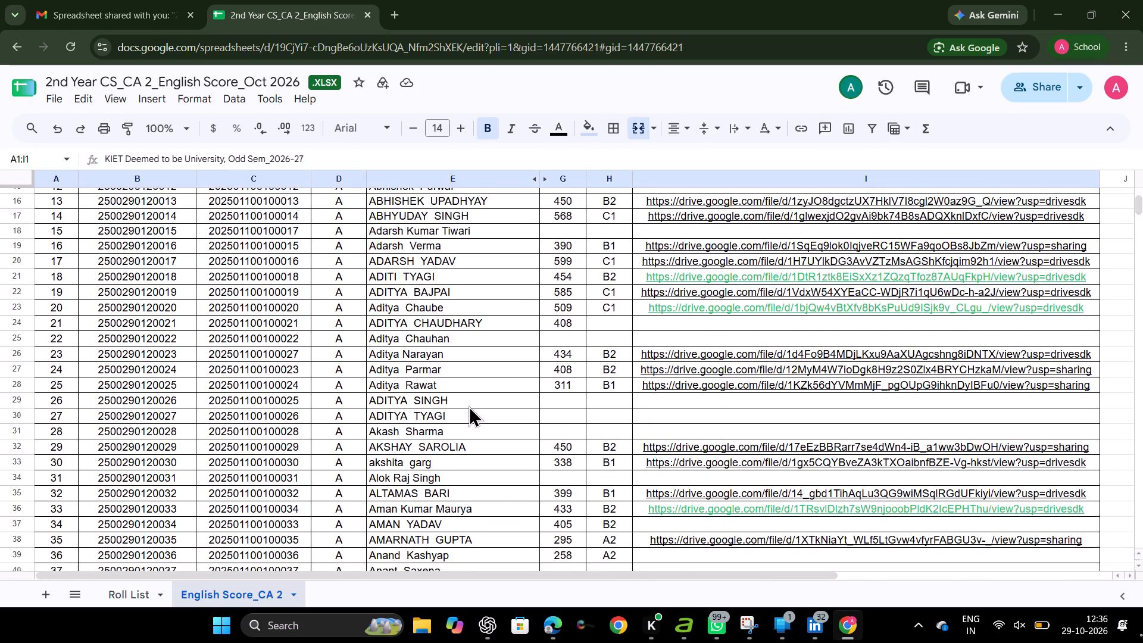
{"action": "scroll", "coordinate": [469, 405], "scroll_direction": "down", "scroll_amount": 3}
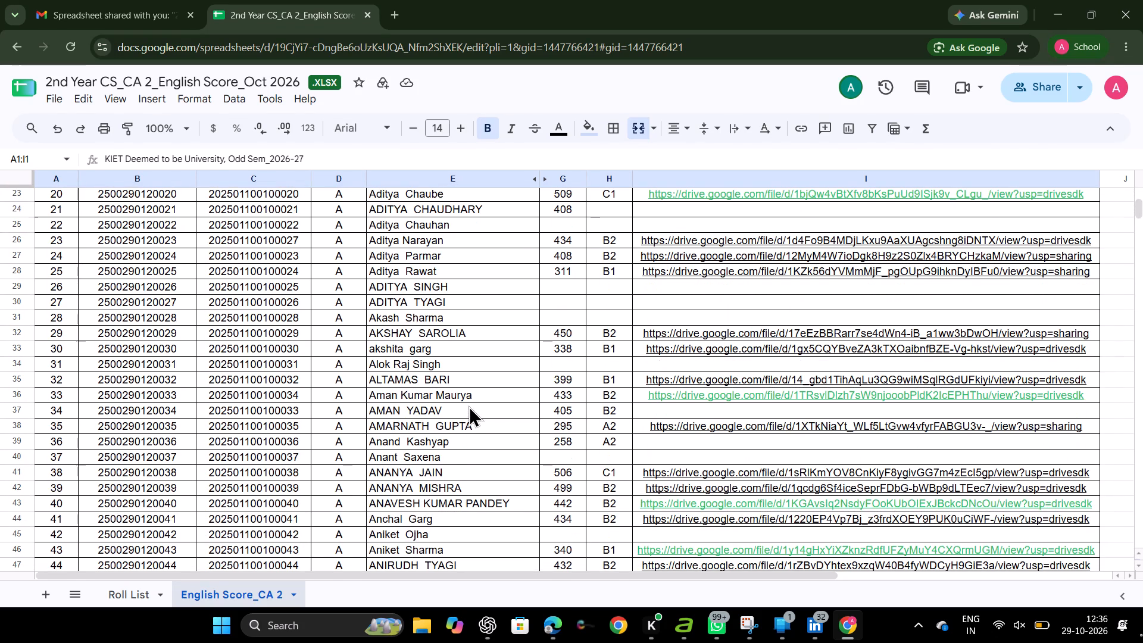
{"action": "scroll", "coordinate": [469, 405], "scroll_direction": "down", "scroll_amount": 1}
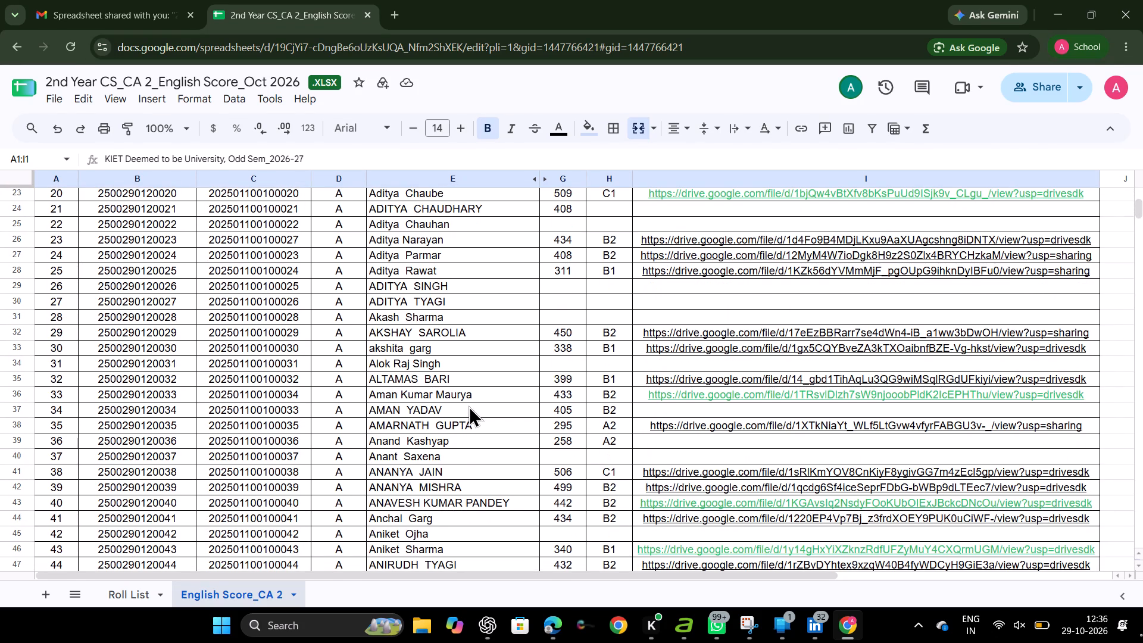
{"action": "scroll", "coordinate": [469, 405], "scroll_direction": "up", "scroll_amount": 1}
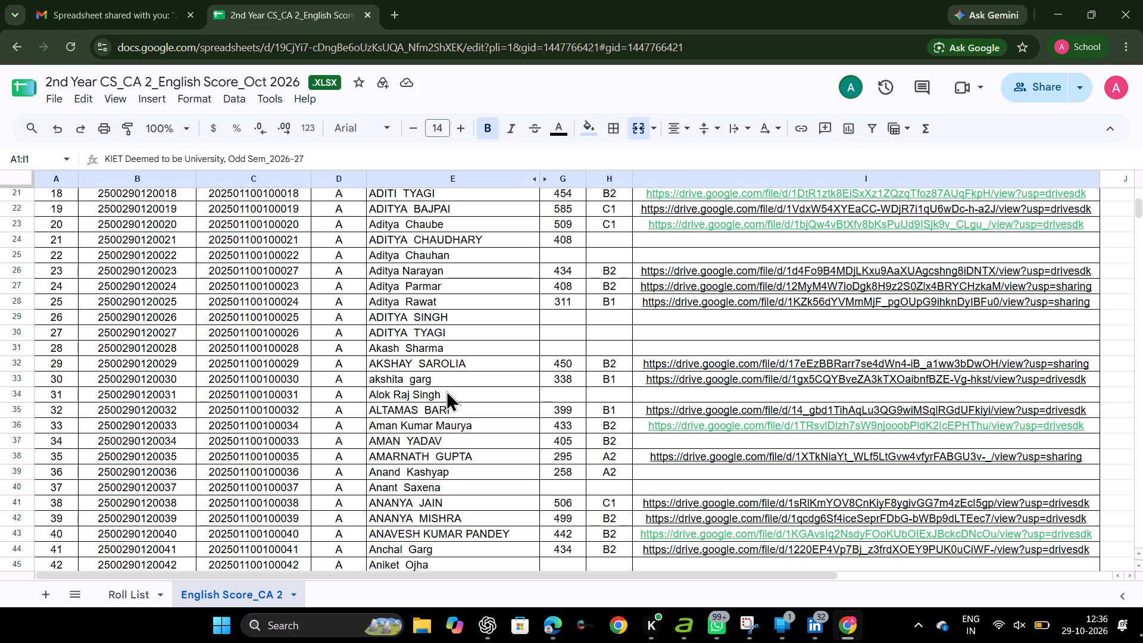
{"action": "scroll", "coordinate": [446, 390], "scroll_direction": "up", "scroll_amount": 1}
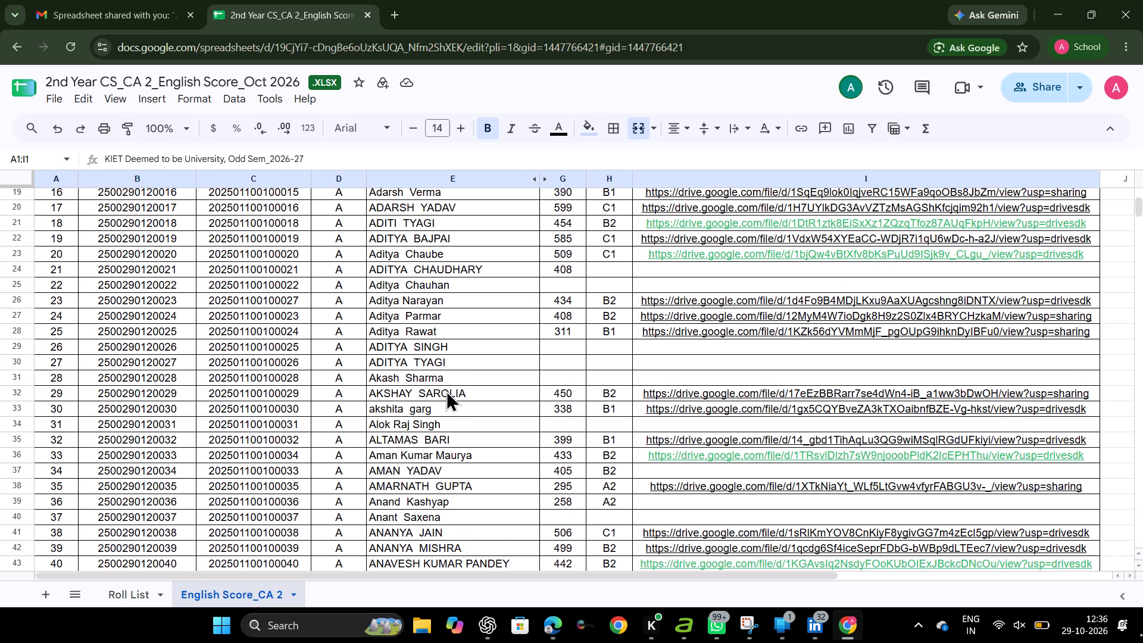
{"action": "scroll", "coordinate": [446, 390], "scroll_direction": "down", "scroll_amount": 5}
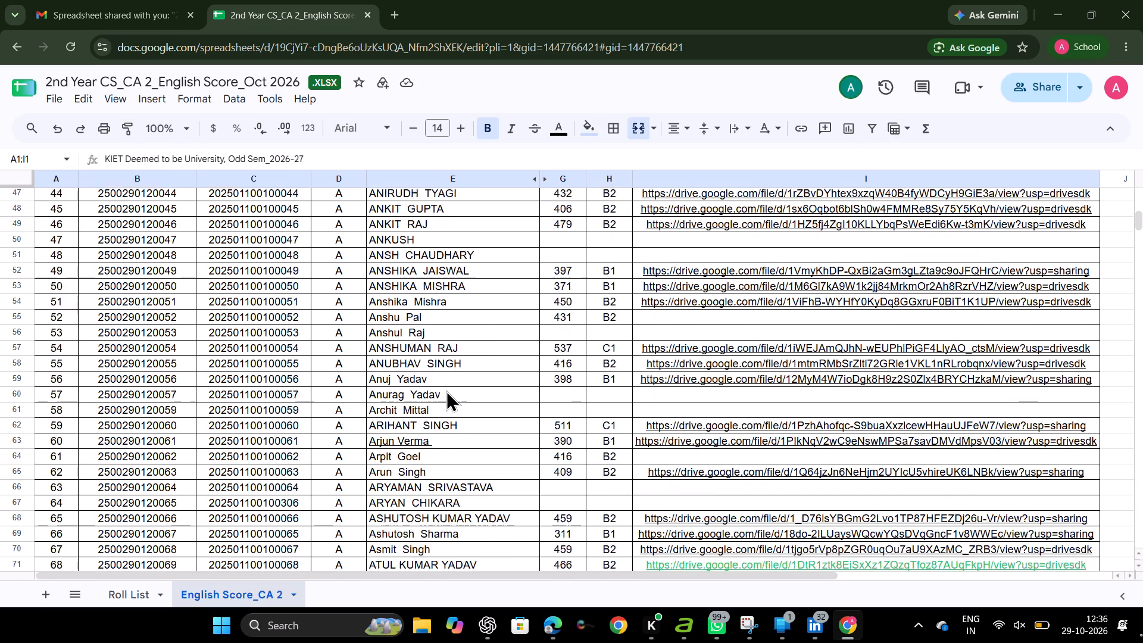
{"action": "scroll", "coordinate": [446, 390], "scroll_direction": "down", "scroll_amount": 2}
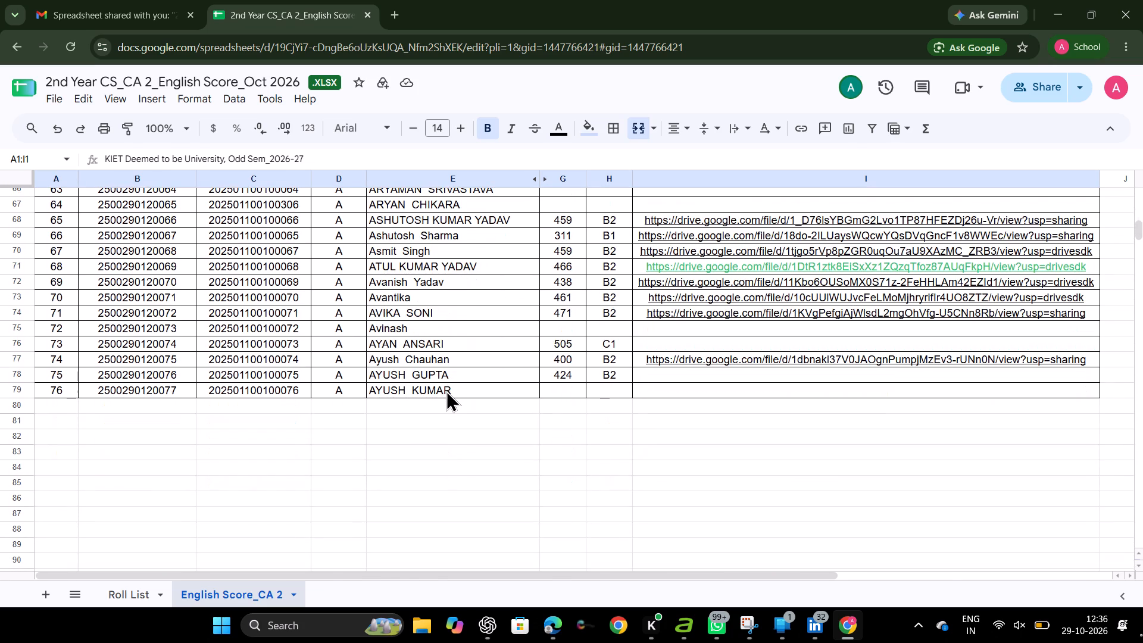
{"action": "scroll", "coordinate": [446, 390], "scroll_direction": "up", "scroll_amount": 8}
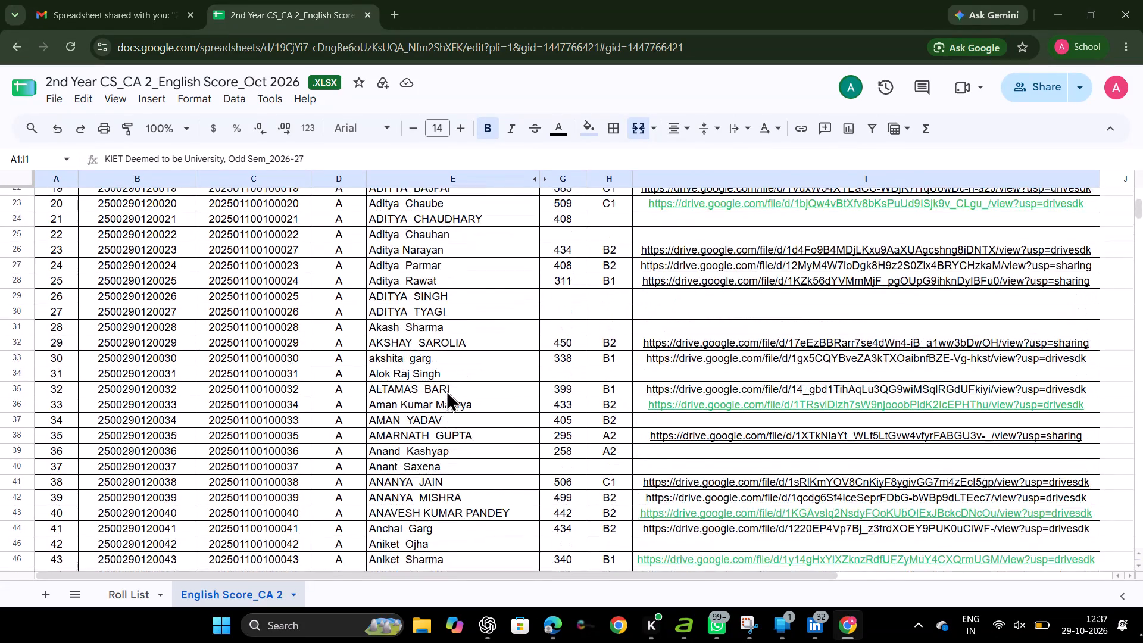
{"action": "scroll", "coordinate": [446, 390], "scroll_direction": "up", "scroll_amount": 2}
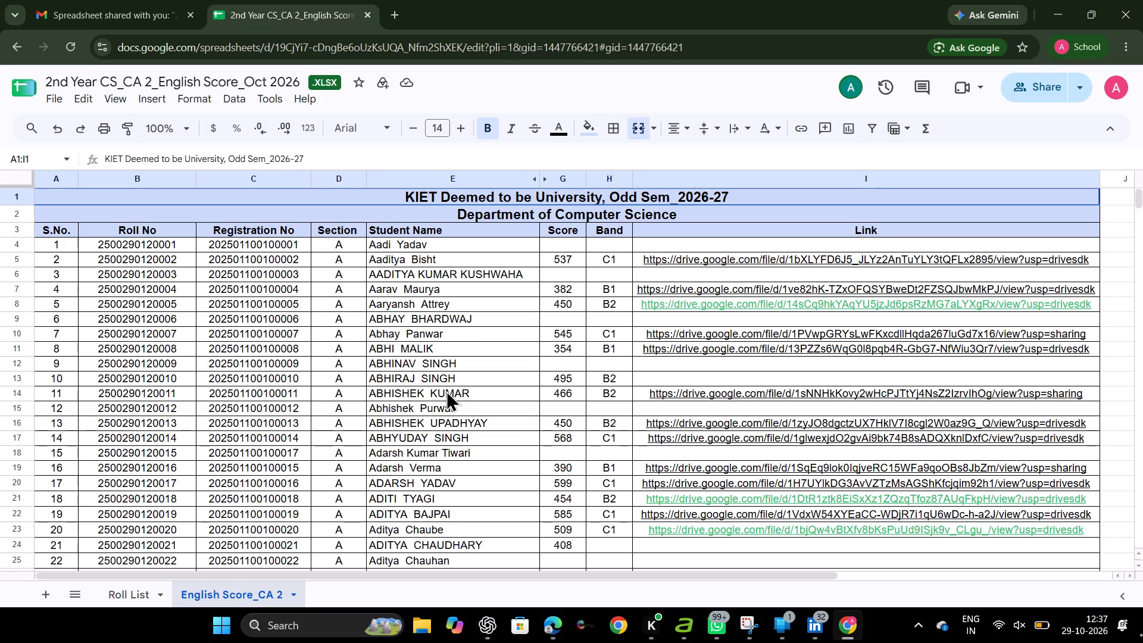
Enter score 364 and band B1 for the Section A student with S.No. 26, in row 29.
{"action": "scroll", "coordinate": [446, 390], "scroll_direction": "down", "scroll_amount": 2}
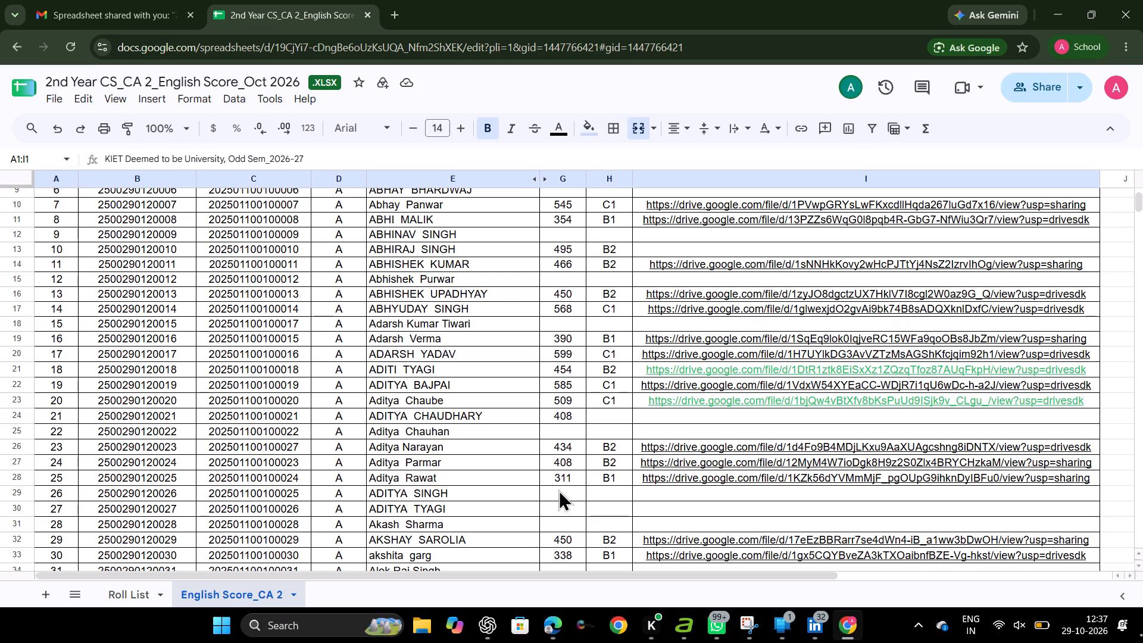
{"action": "left_click", "coordinate": [558, 489]}
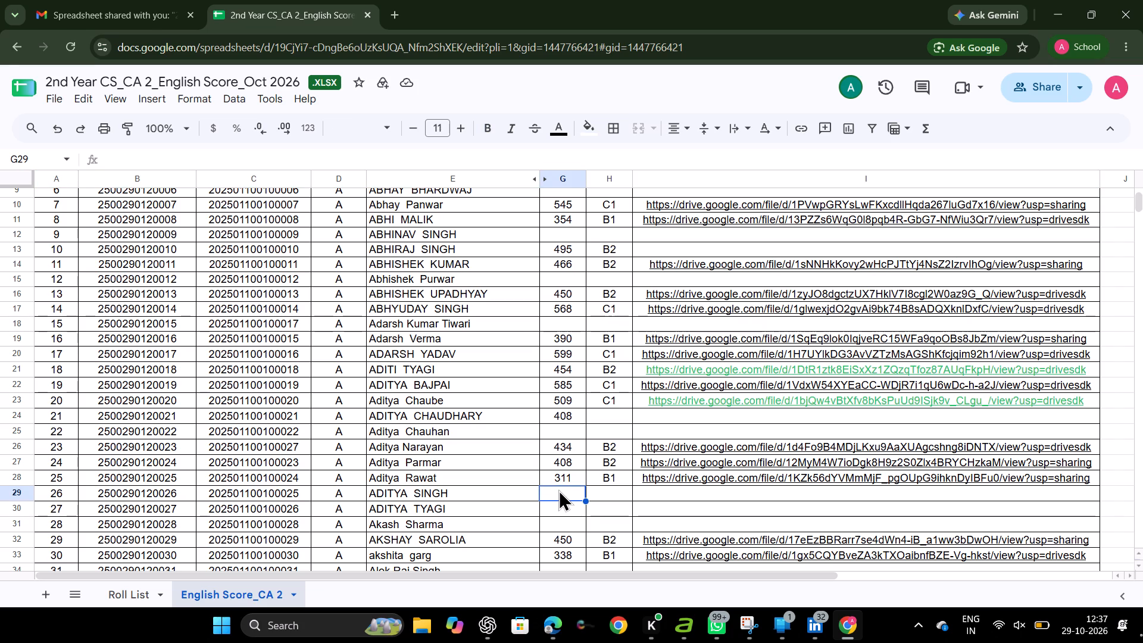
{"action": "type", "text": "22"}
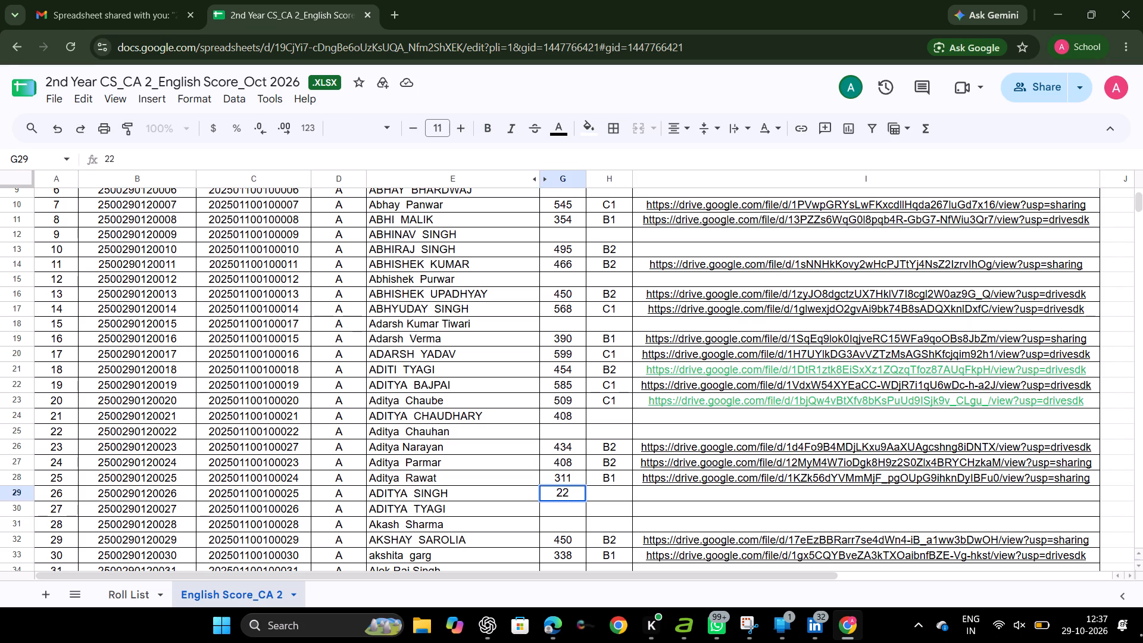
{"action": "type", "text": "B1"}
{"action": "key", "text": "BackSpace"}
{"action": "key", "text": "BackSpace"}
{"action": "key", "text": "BackSpace"}
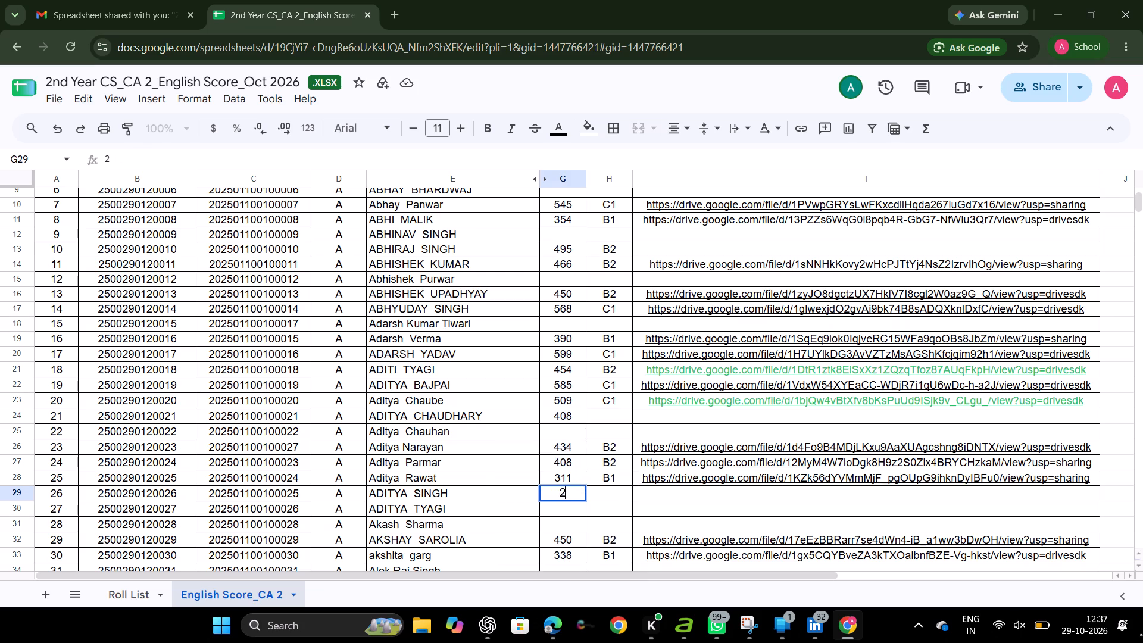
{"action": "key", "text": "BackSpace"}
{"action": "type", "text": "364"}
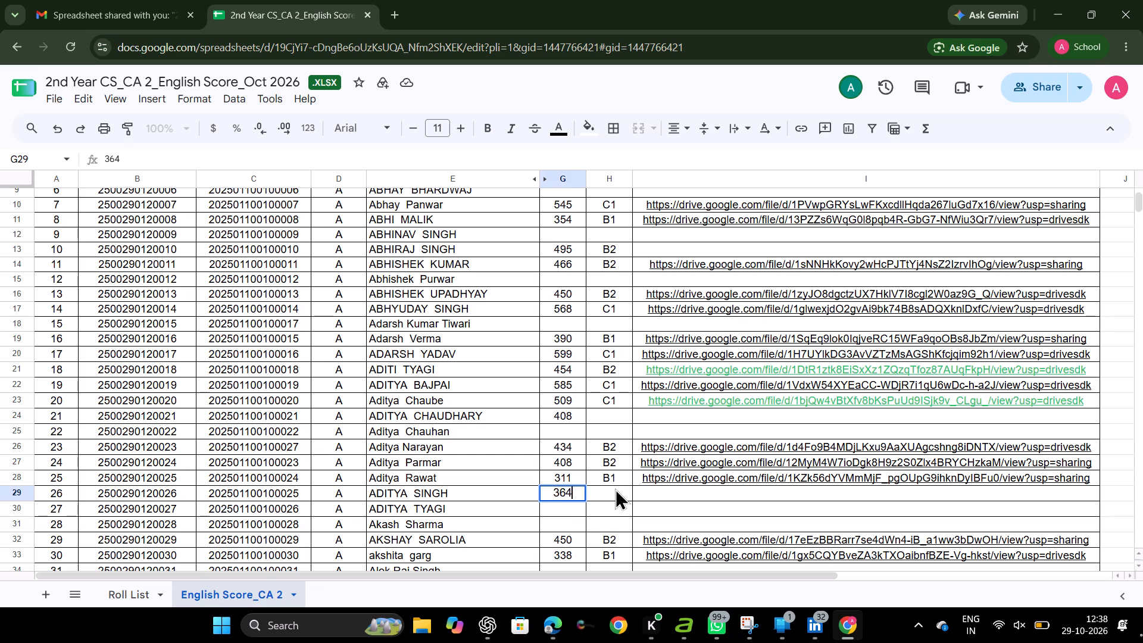
{"action": "left_click", "coordinate": [615, 488]}
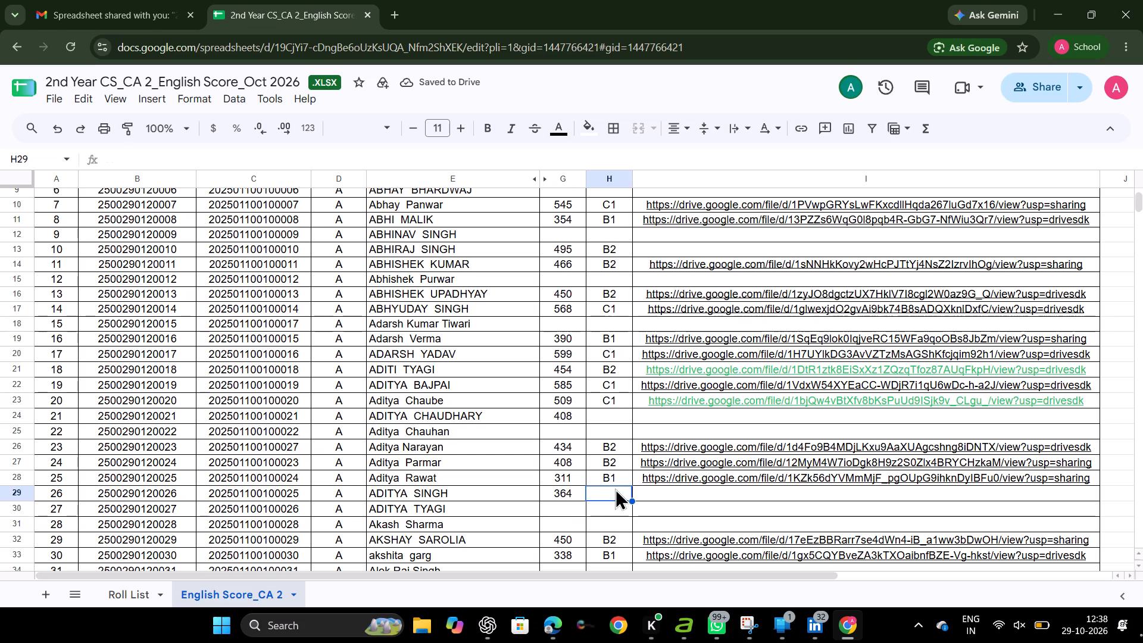
{"action": "type", "text": "B1"}
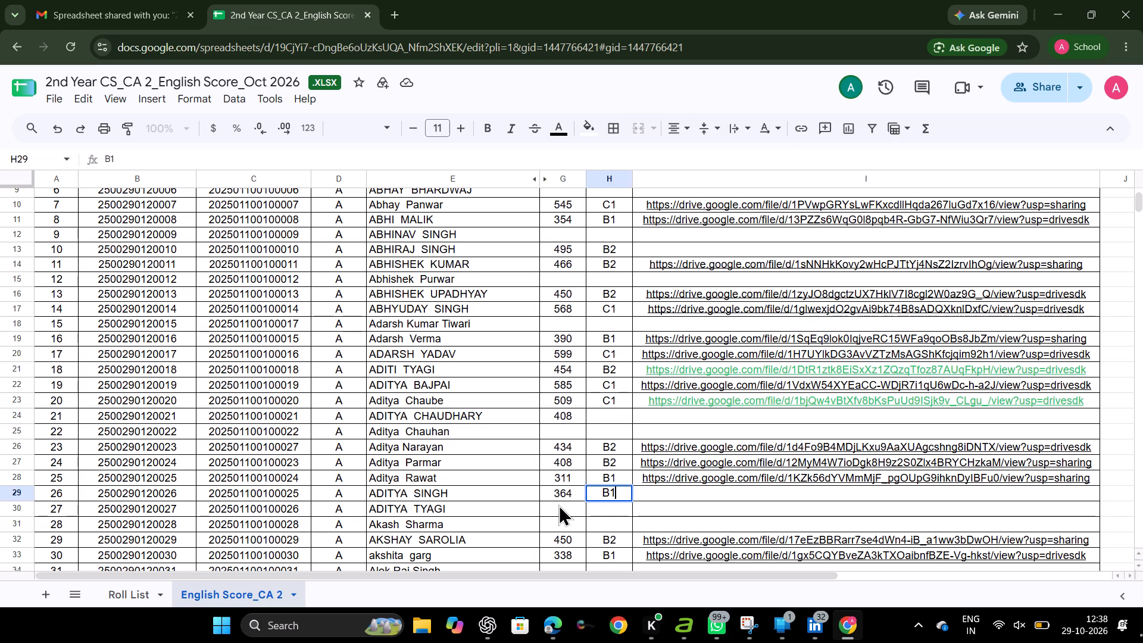
{"action": "left_click", "coordinate": [558, 504]}
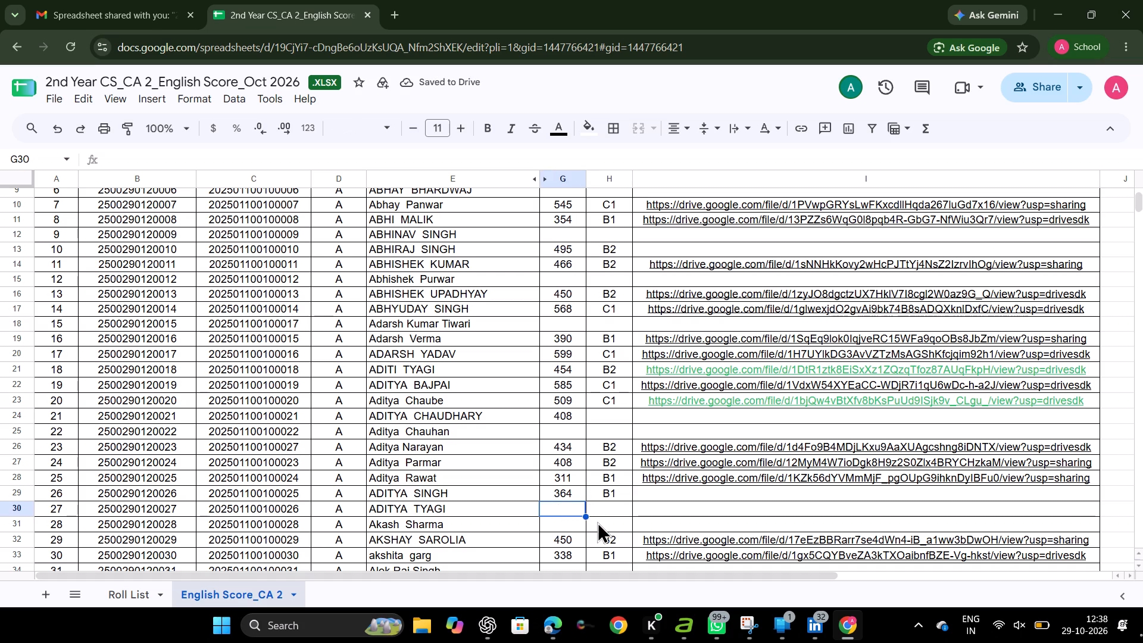
Enter score 326 and band B1 for the Section A student with S.No. 12, in row 15.
{"action": "scroll", "coordinate": [597, 522], "scroll_direction": "down", "scroll_amount": 2}
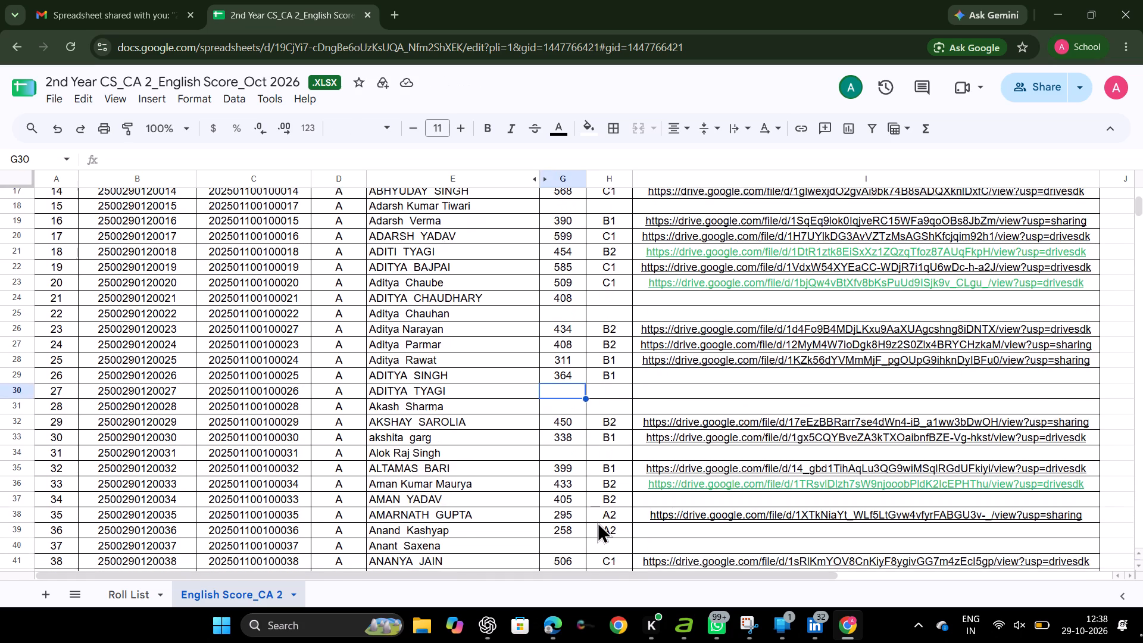
{"action": "scroll", "coordinate": [597, 522], "scroll_direction": "down", "scroll_amount": 2}
{"action": "scroll", "coordinate": [597, 522], "scroll_direction": "up", "scroll_amount": 1}
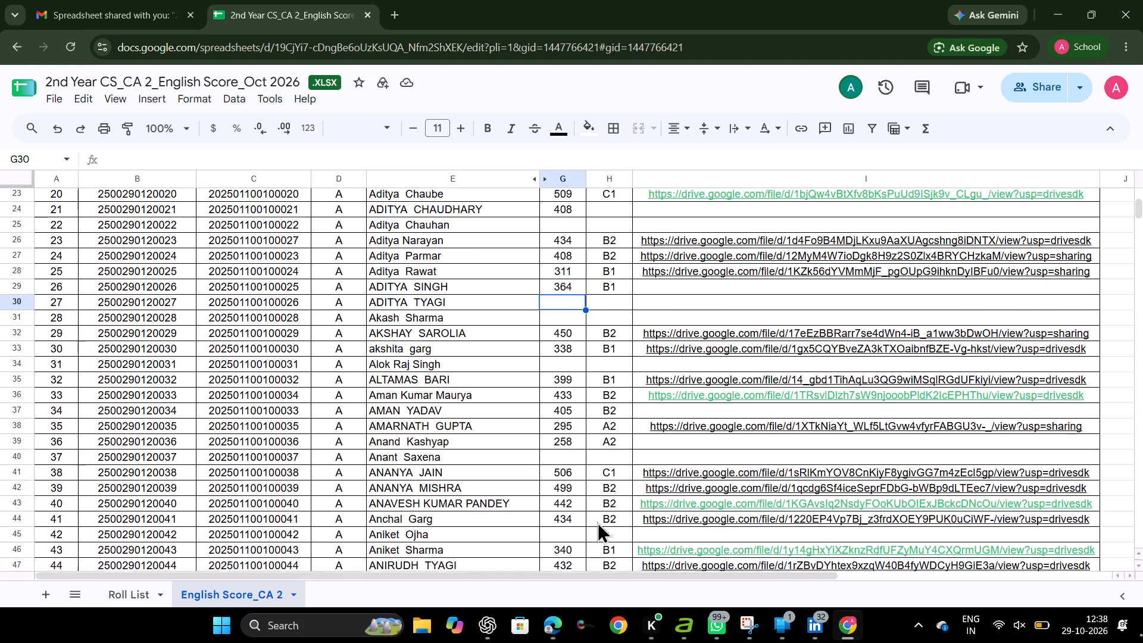
{"action": "scroll", "coordinate": [597, 522], "scroll_direction": "up", "scroll_amount": 5}
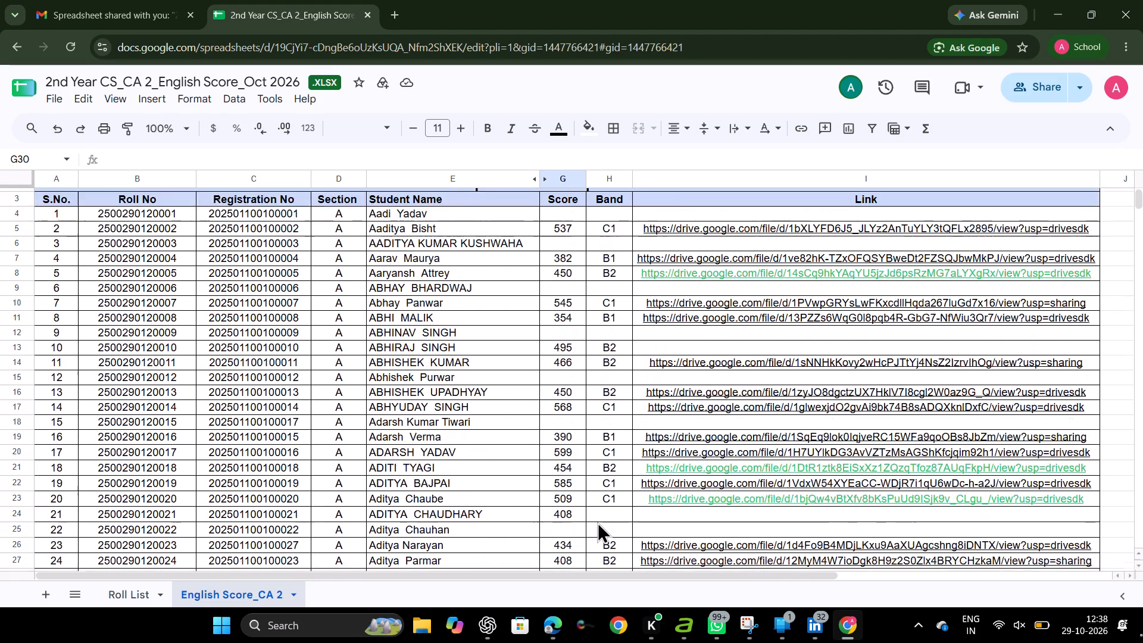
{"action": "scroll", "coordinate": [597, 522], "scroll_direction": "up", "scroll_amount": 1}
{"action": "scroll", "coordinate": [597, 522], "scroll_direction": "down", "scroll_amount": 1}
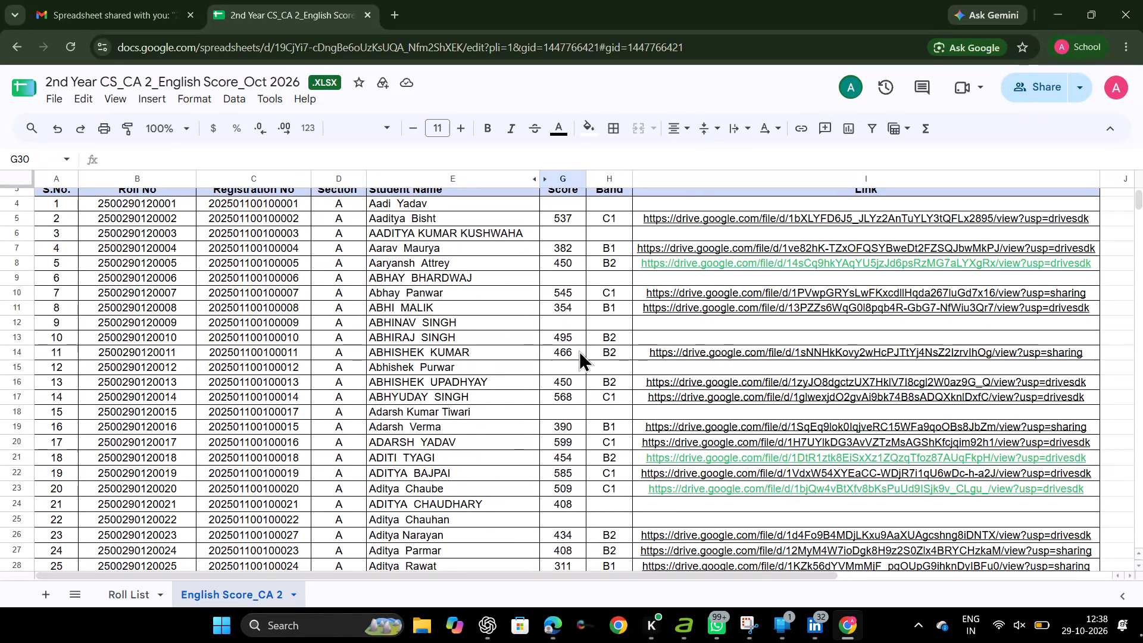
{"action": "left_click", "coordinate": [567, 361]}
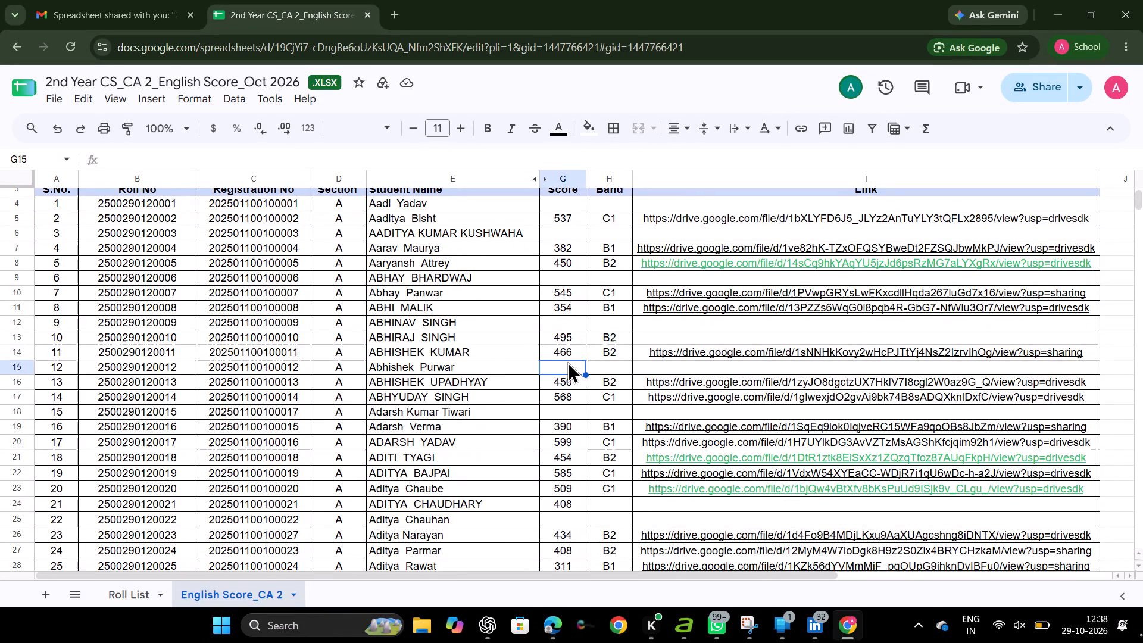
{"action": "type", "text": "326"}
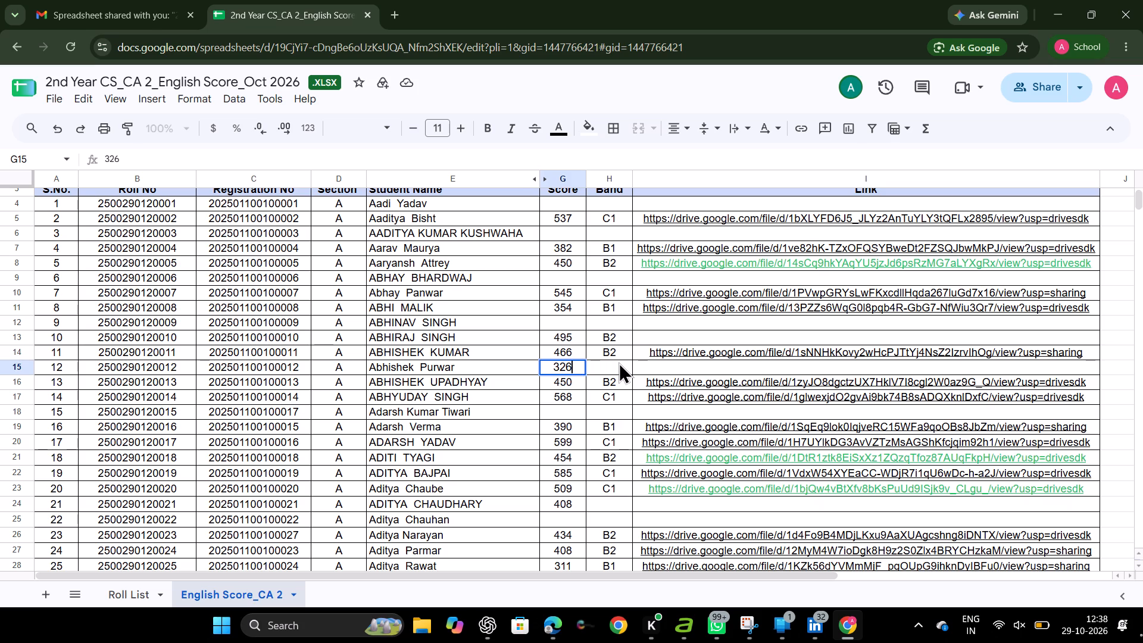
{"action": "left_click", "coordinate": [619, 362]}
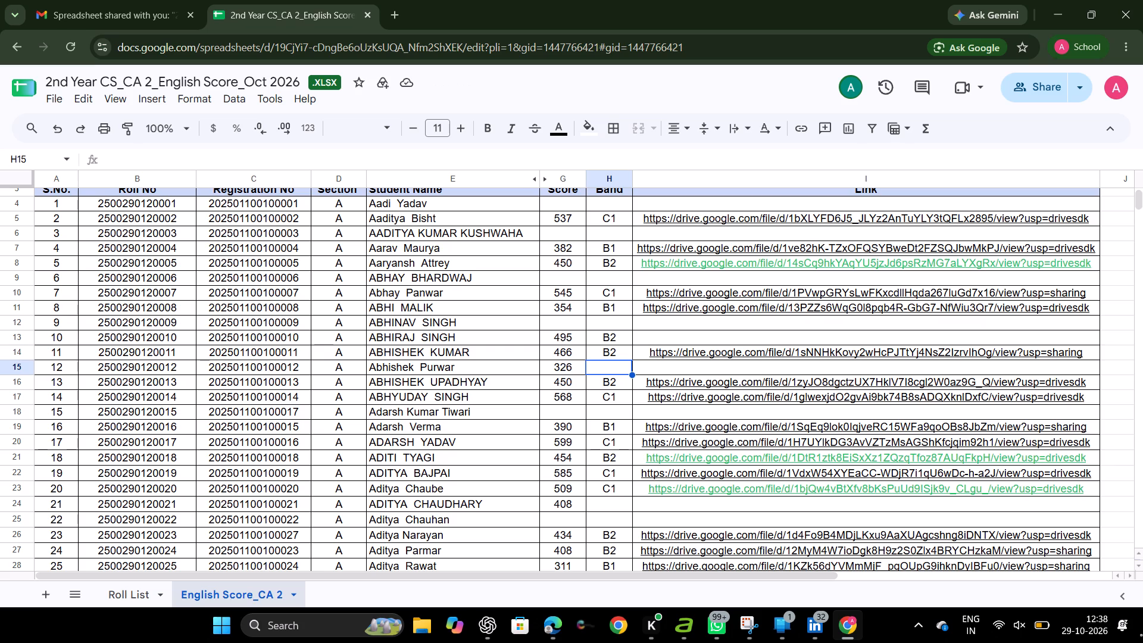
{"action": "type", "text": "B1"}
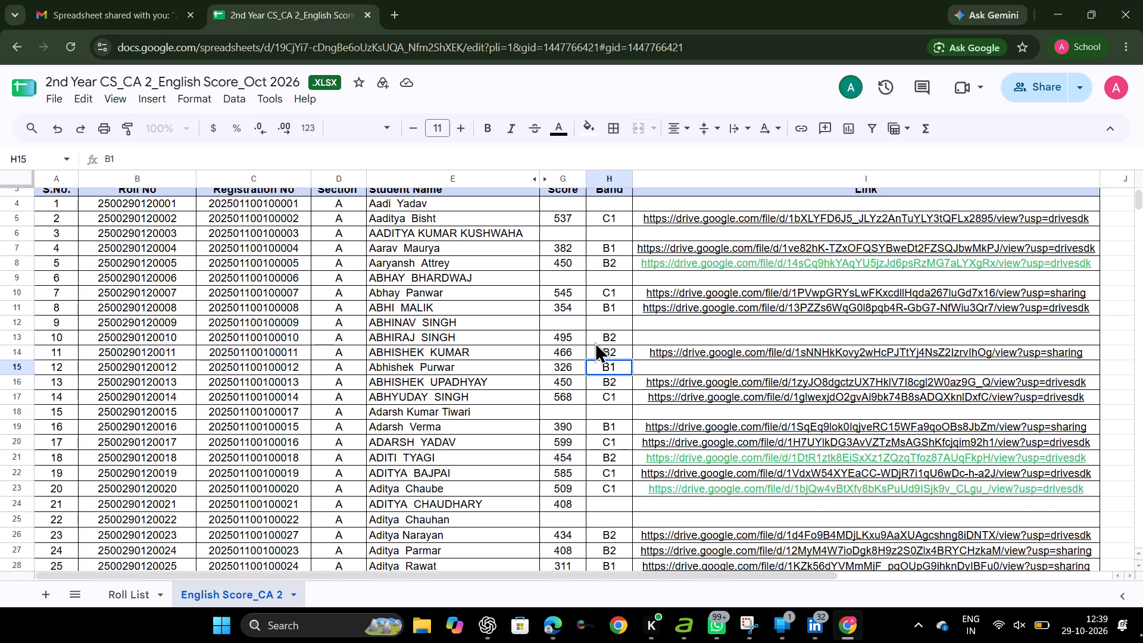
{"action": "scroll", "coordinate": [595, 342], "scroll_direction": "down", "scroll_amount": 7}
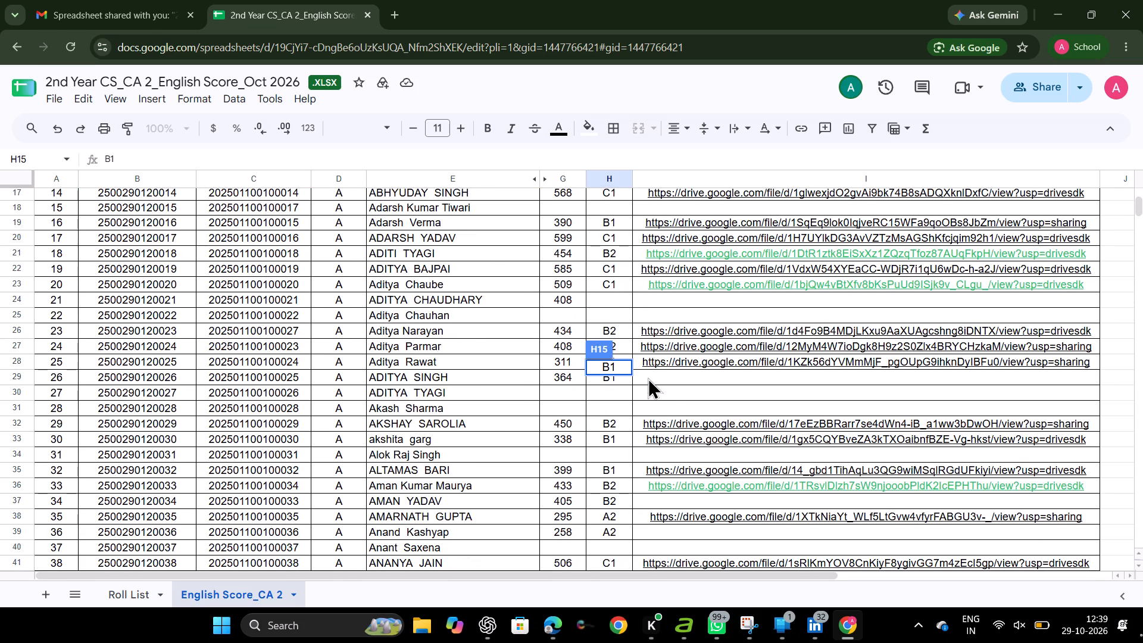
{"action": "left_click", "coordinate": [667, 389]}
Enter score 527 and band C1 for the Section A student with S.No. 63, in row 66.
{"action": "scroll", "coordinate": [667, 389], "scroll_direction": "down", "scroll_amount": 3}
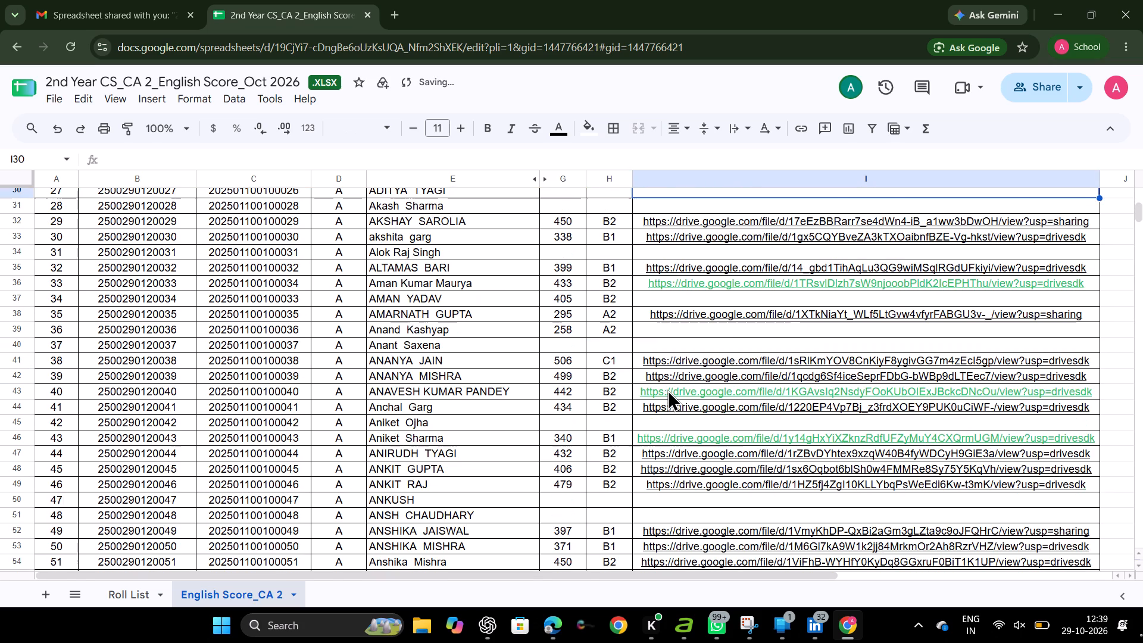
{"action": "scroll", "coordinate": [667, 389], "scroll_direction": "down", "scroll_amount": 5}
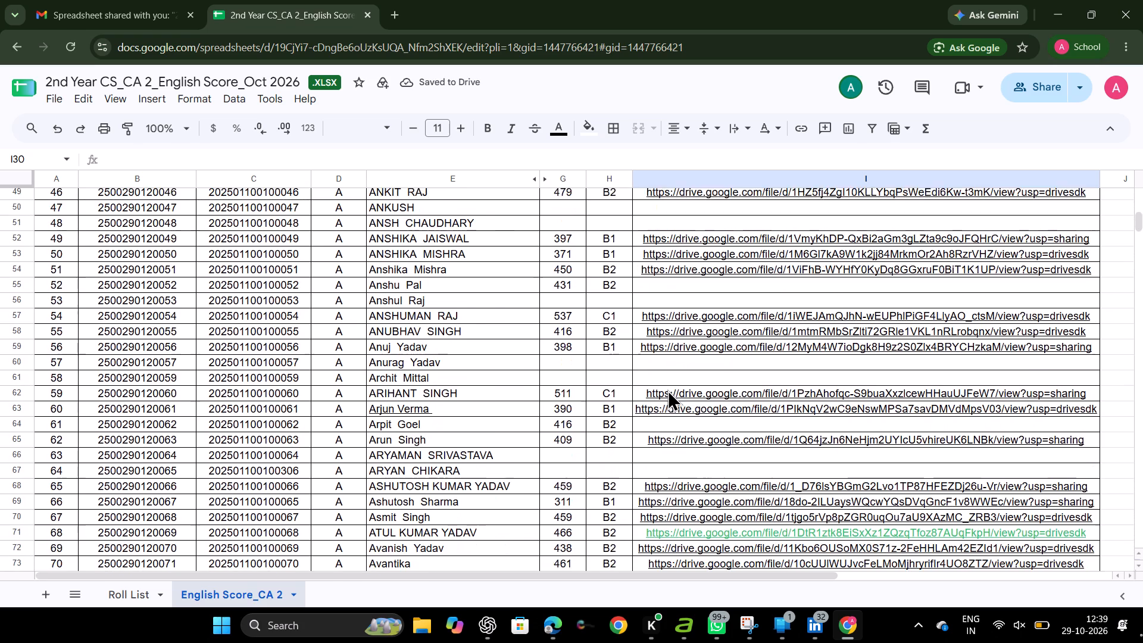
{"action": "scroll", "coordinate": [667, 389], "scroll_direction": "down", "scroll_amount": 1}
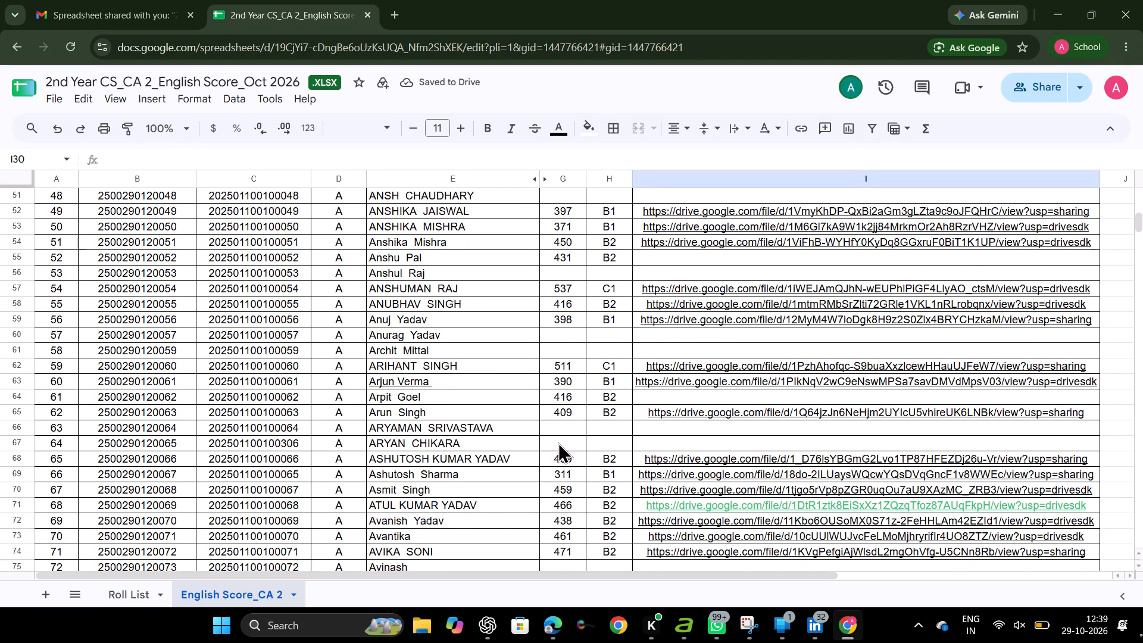
{"action": "left_click", "coordinate": [560, 426]}
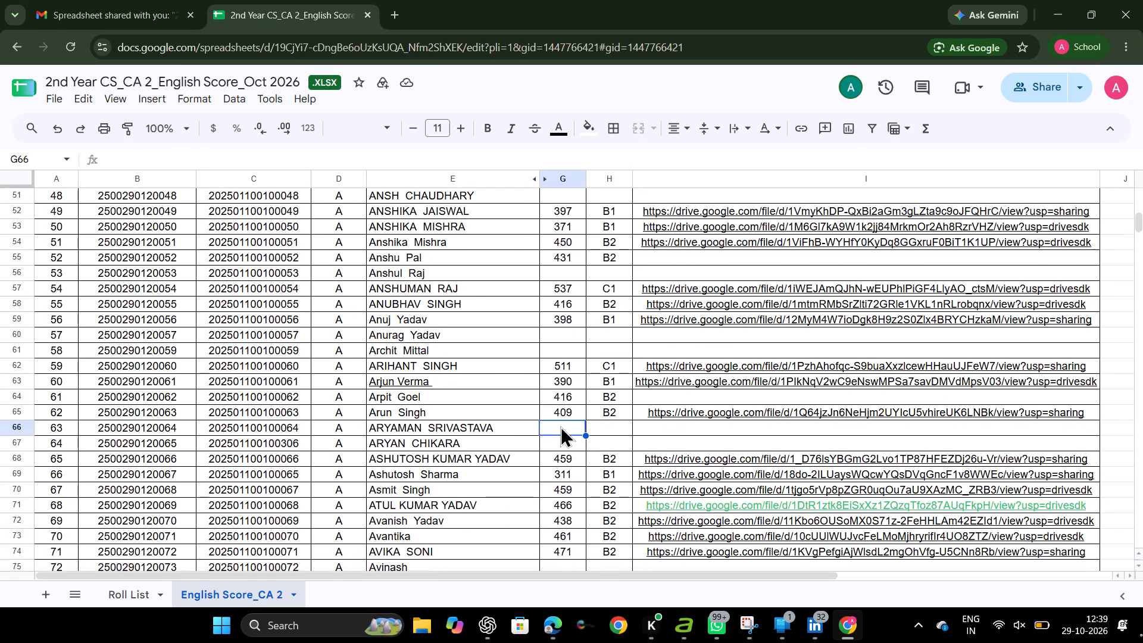
{"action": "type", "text": "527"}
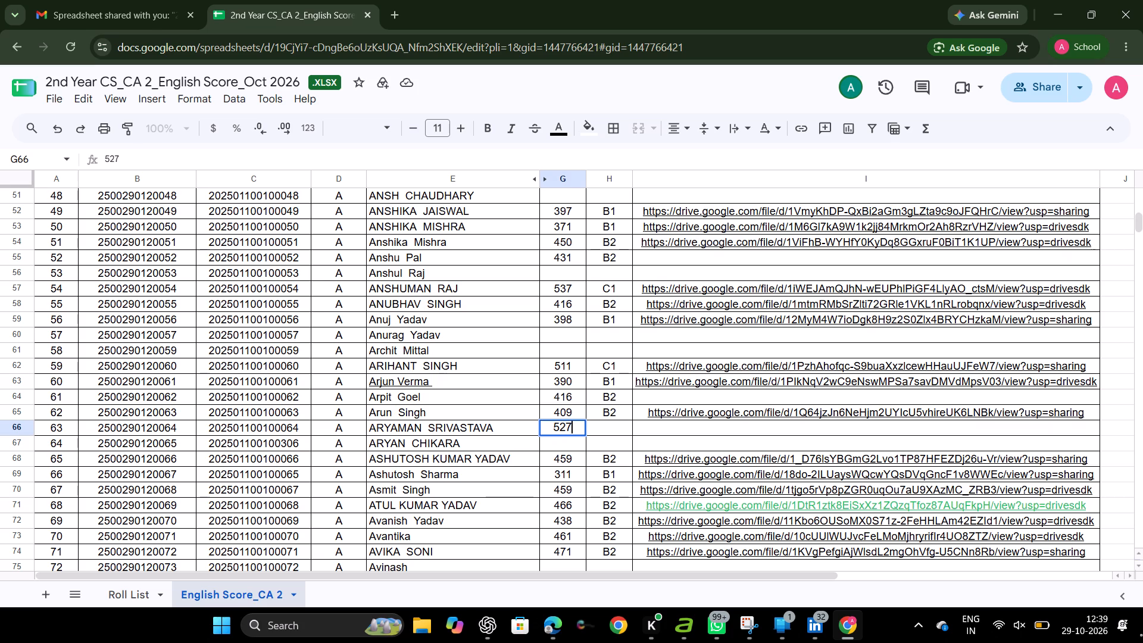
{"action": "left_click", "coordinate": [618, 426]}
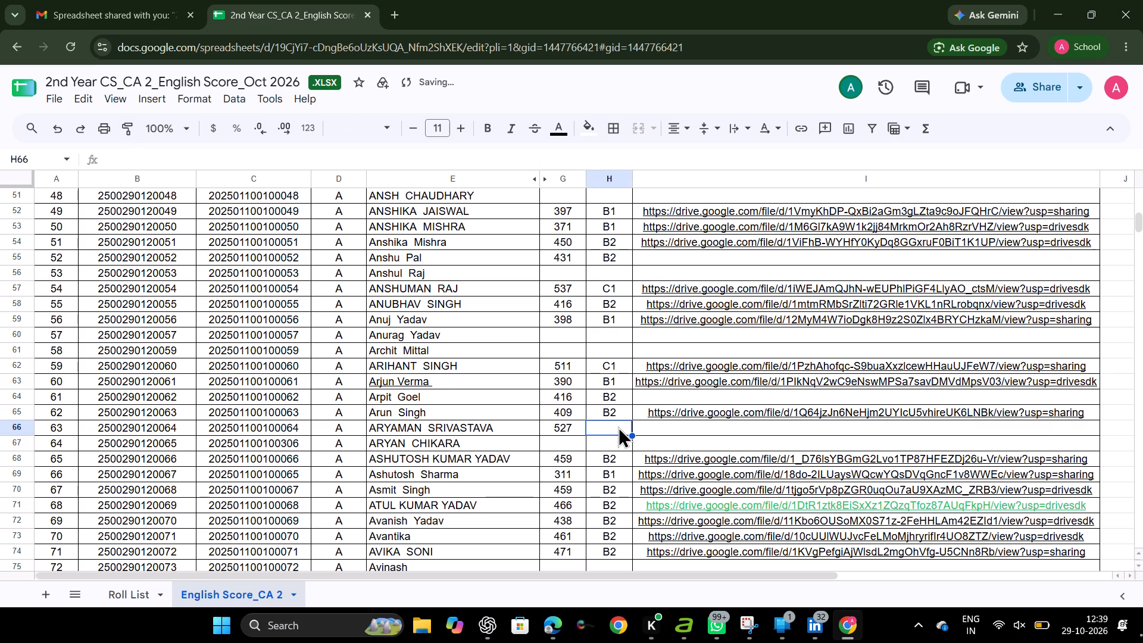
{"action": "type", "text": "C1"}
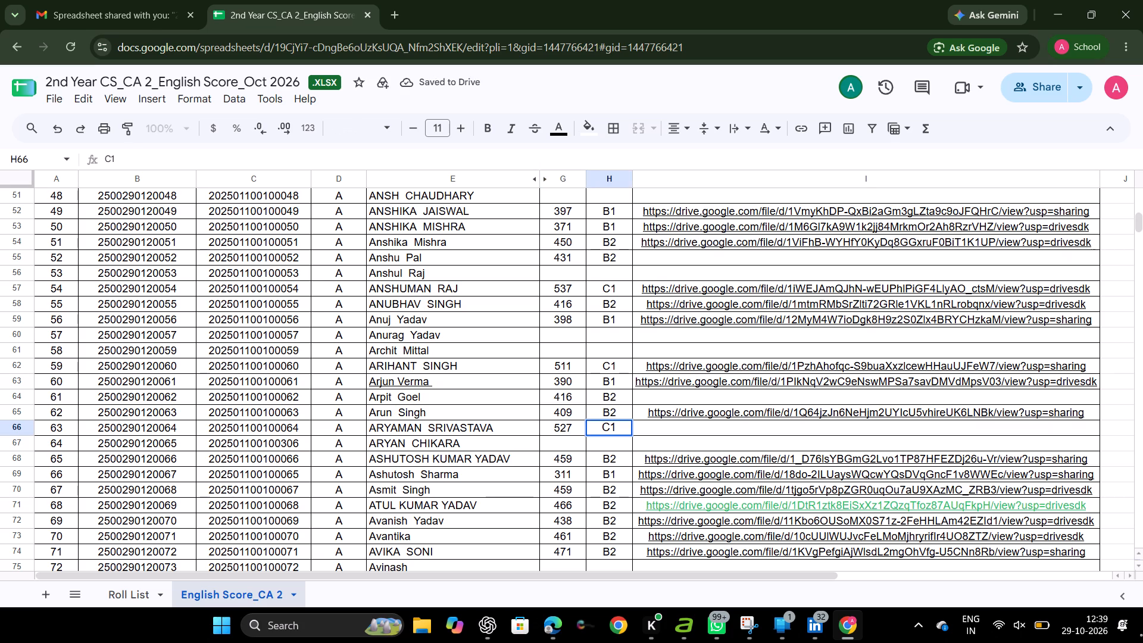
Enter score 344 and band B1 for the Section A student with S.No. 53, in row 56.
{"action": "left_click", "coordinate": [568, 267]}
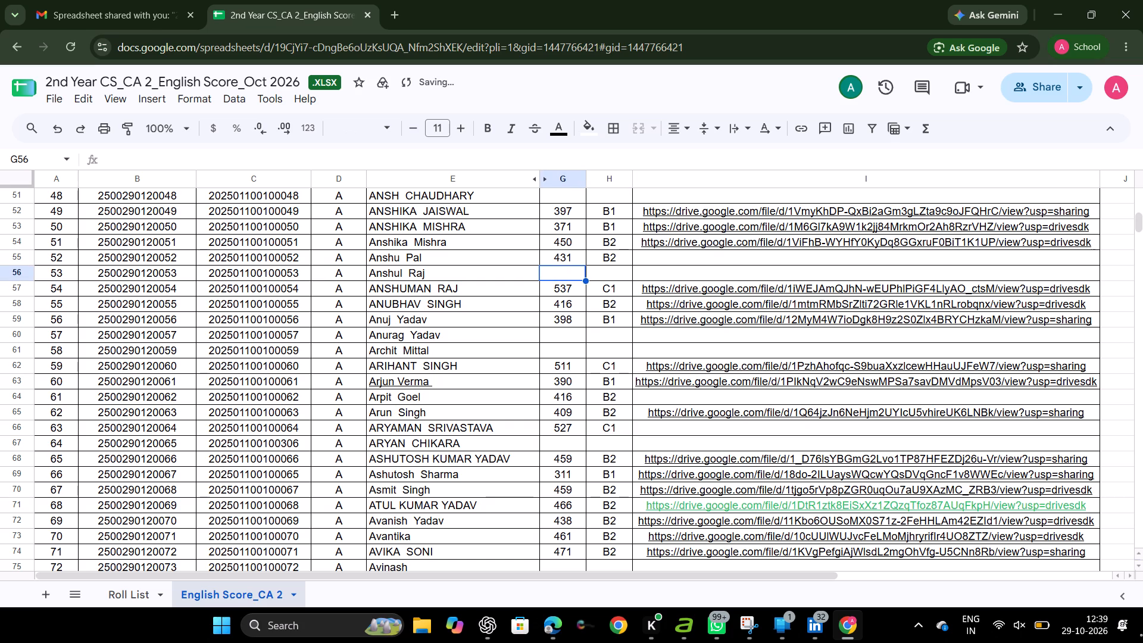
{"action": "type", "text": "344"}
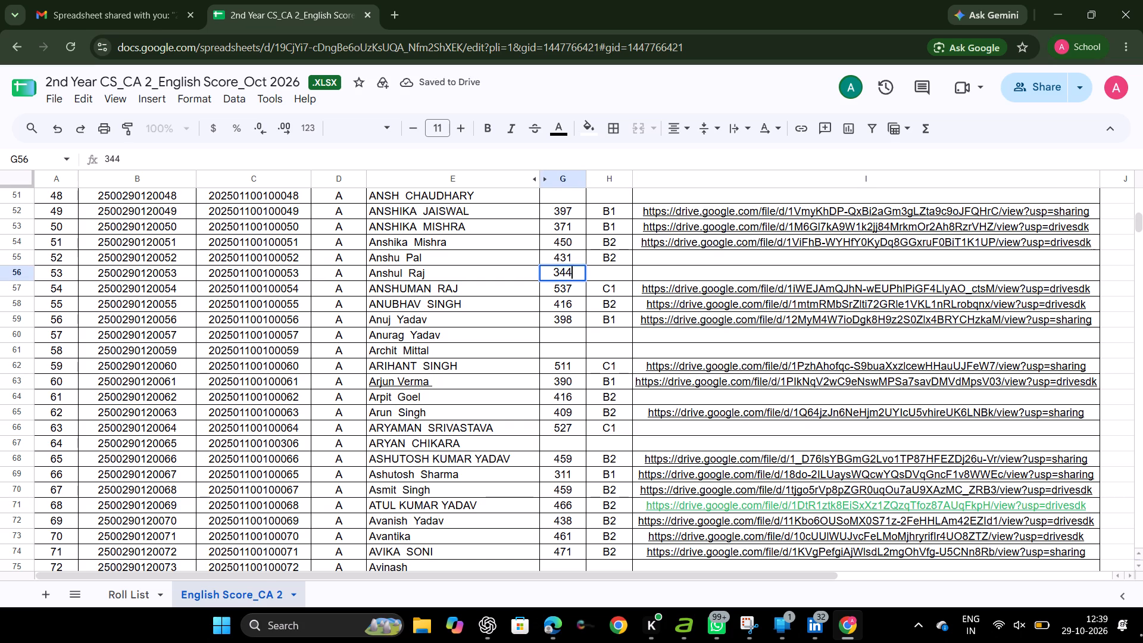
{"action": "left_click", "coordinate": [616, 267]}
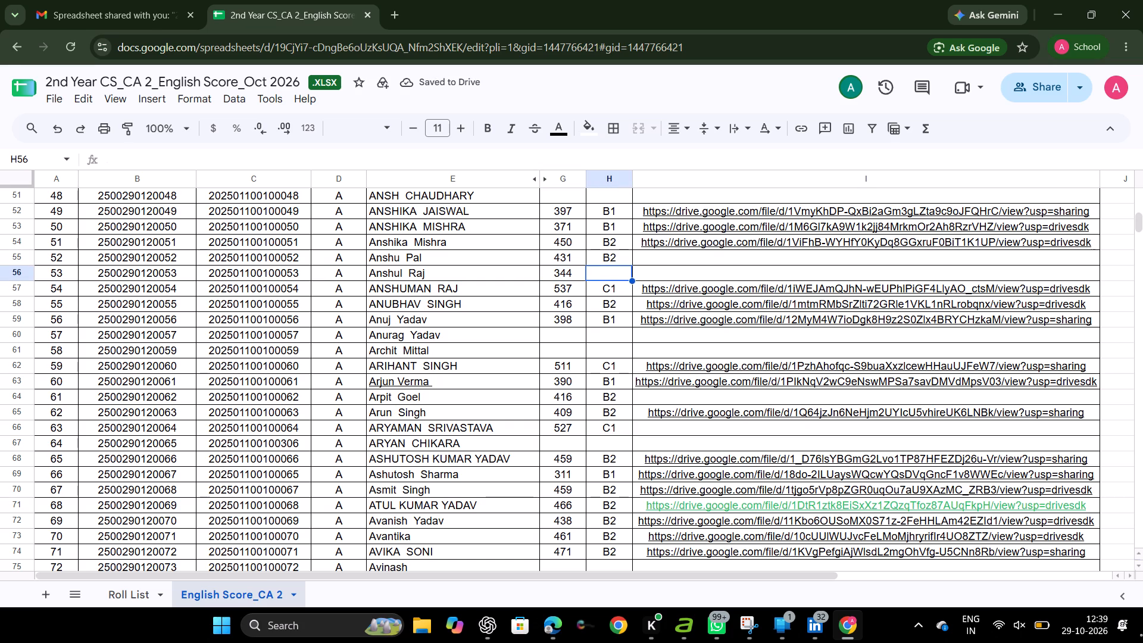
{"action": "type", "text": "B1"}
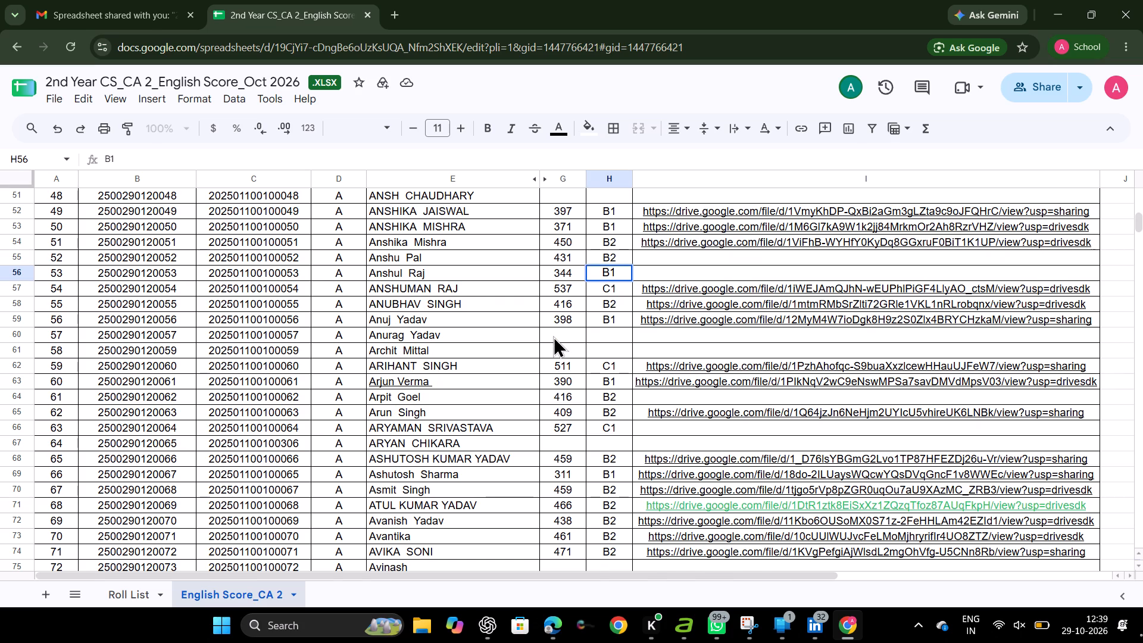
Enter score 454 and band B2 for the Section A student with S.No. 57, in row 60.
{"action": "scroll", "coordinate": [553, 336], "scroll_direction": "up", "scroll_amount": 3}
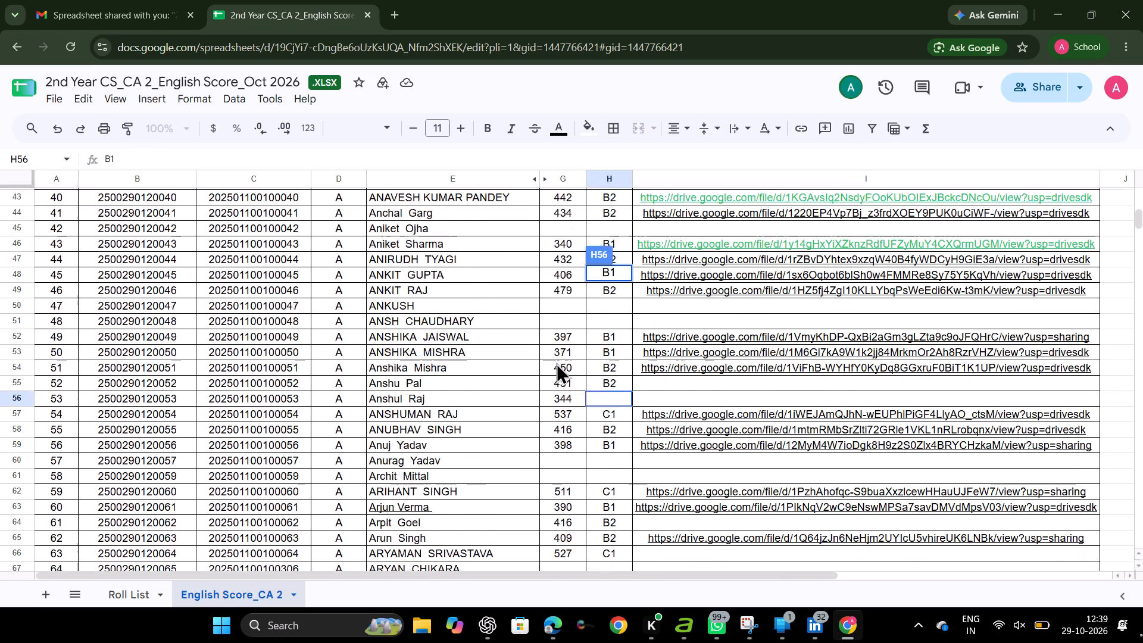
{"action": "scroll", "coordinate": [556, 363], "scroll_direction": "up", "scroll_amount": 1}
{"action": "scroll", "coordinate": [556, 363], "scroll_direction": "down", "scroll_amount": 1}
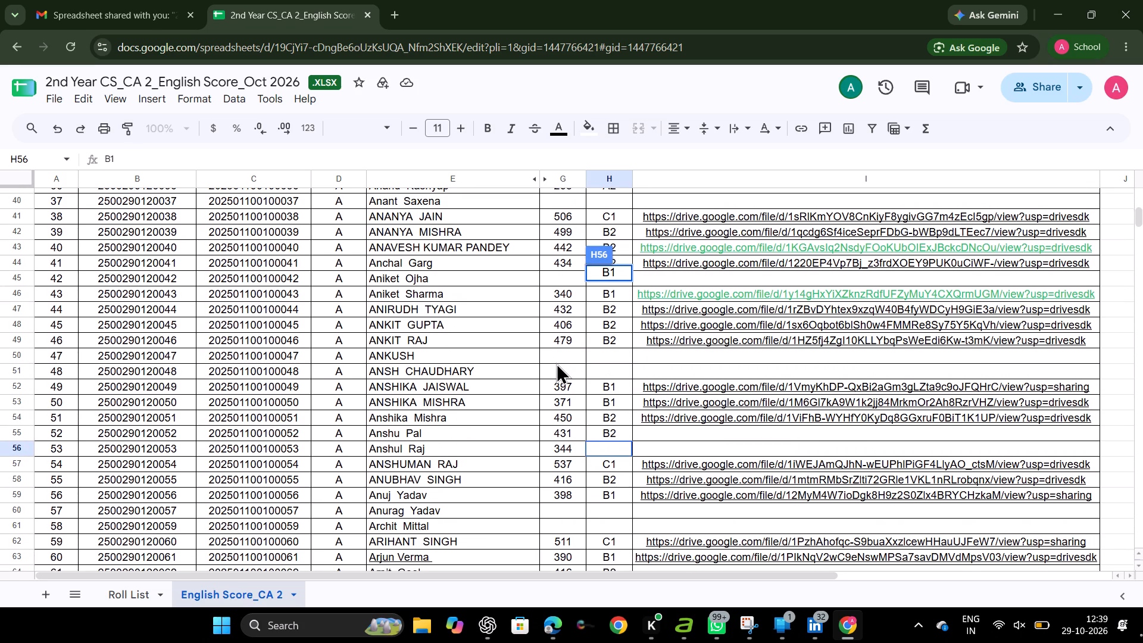
{"action": "scroll", "coordinate": [556, 363], "scroll_direction": "up", "scroll_amount": 2}
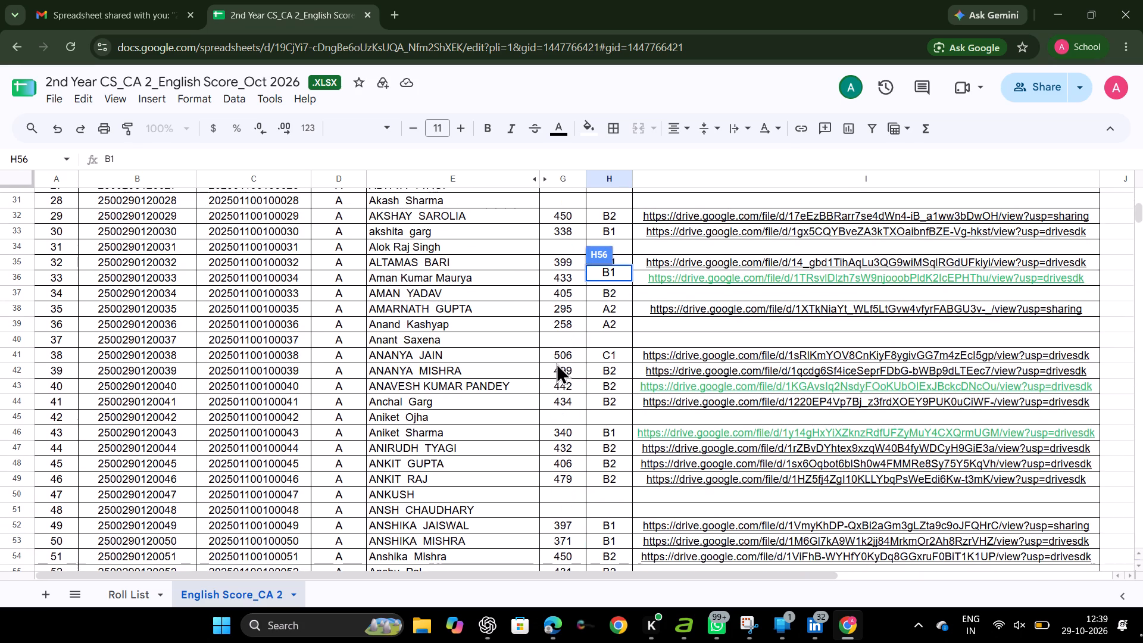
{"action": "scroll", "coordinate": [556, 363], "scroll_direction": "up", "scroll_amount": 1}
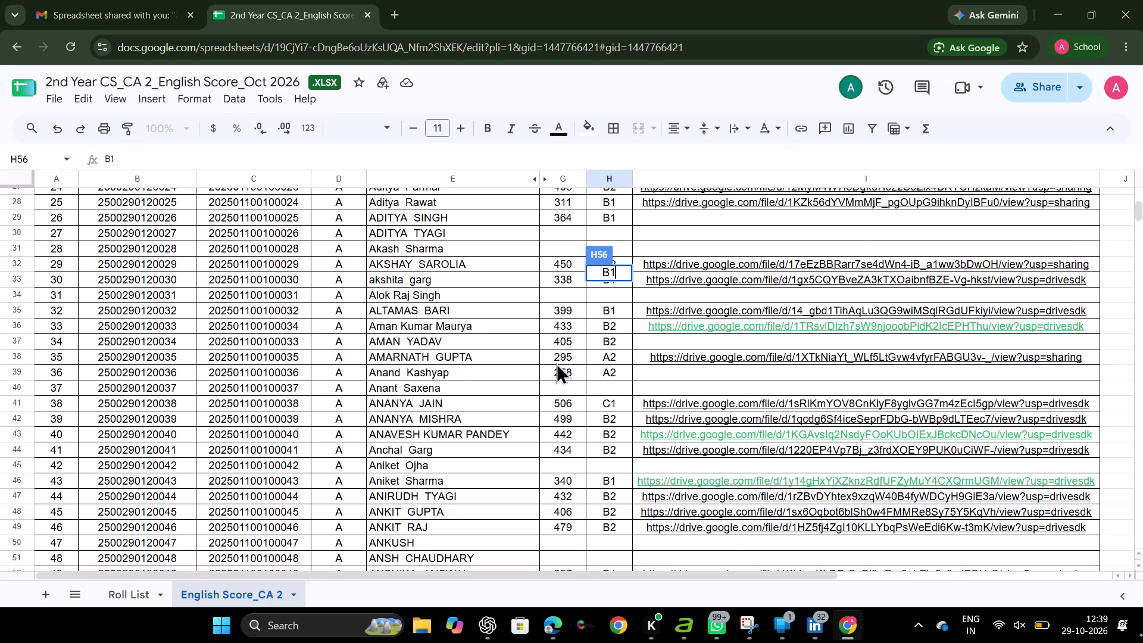
{"action": "scroll", "coordinate": [556, 363], "scroll_direction": "down", "scroll_amount": 2}
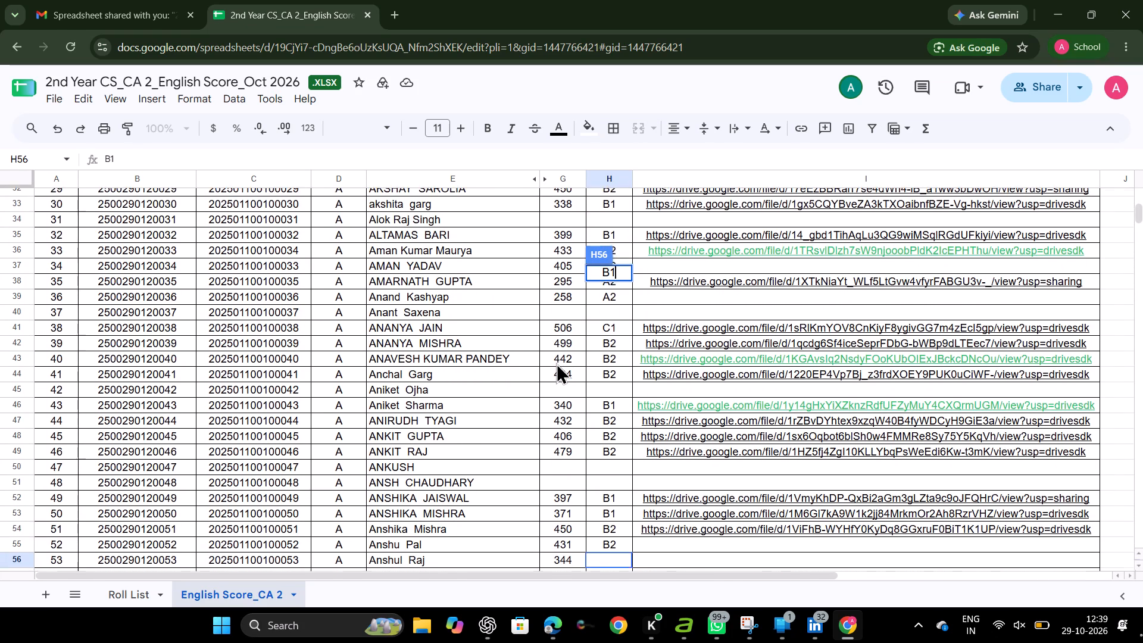
{"action": "scroll", "coordinate": [556, 363], "scroll_direction": "down", "scroll_amount": 1}
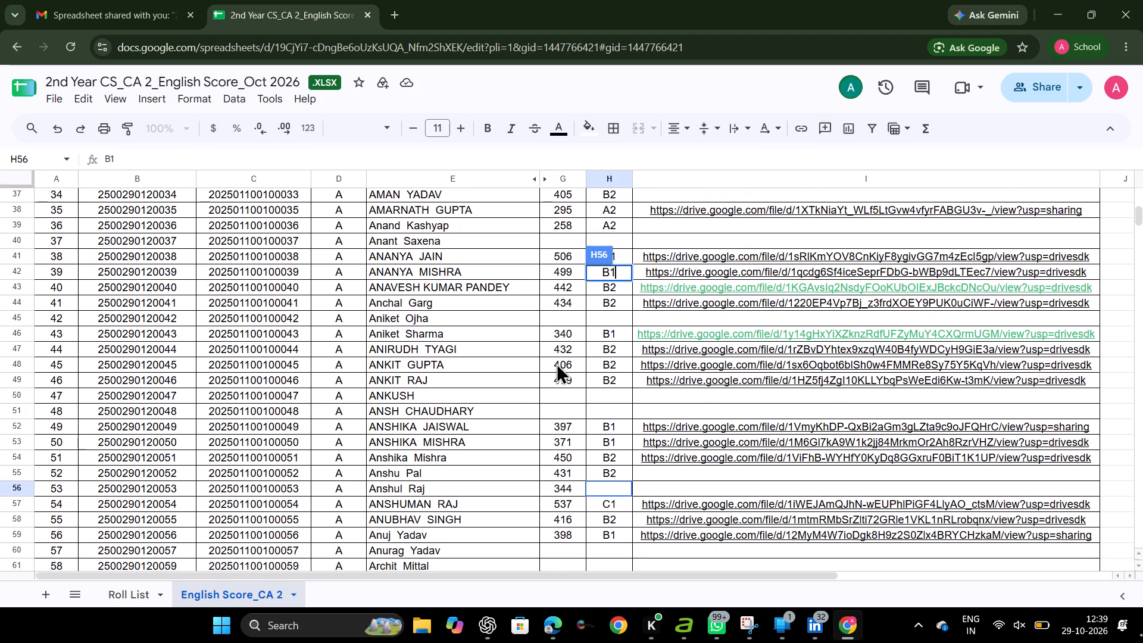
{"action": "scroll", "coordinate": [556, 363], "scroll_direction": "down", "scroll_amount": 2}
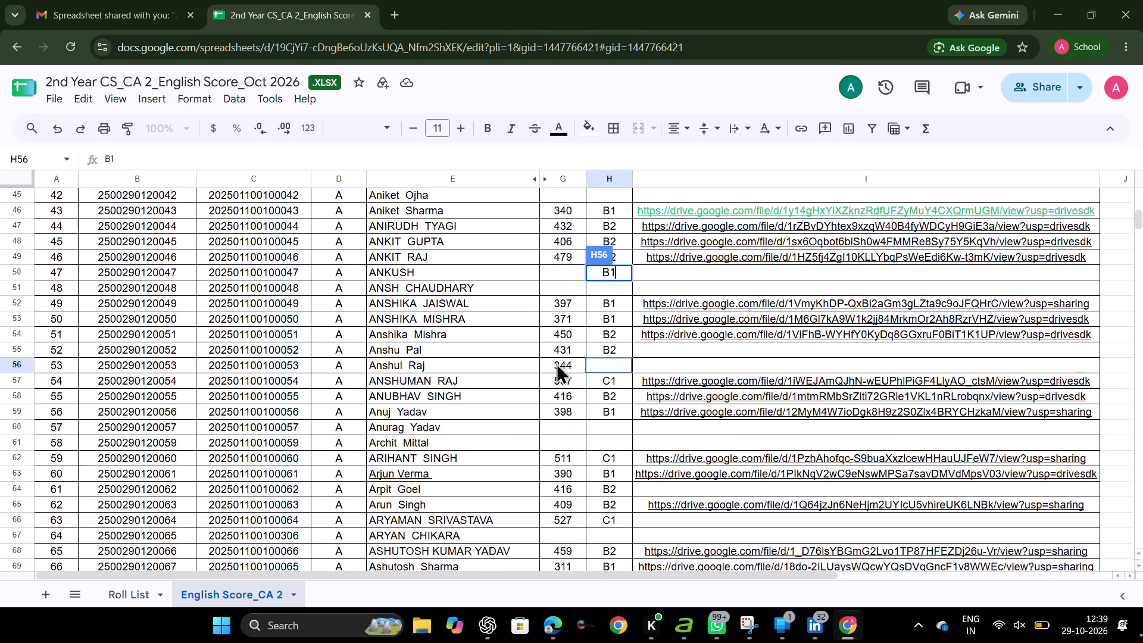
{"action": "left_click", "coordinate": [564, 420]}
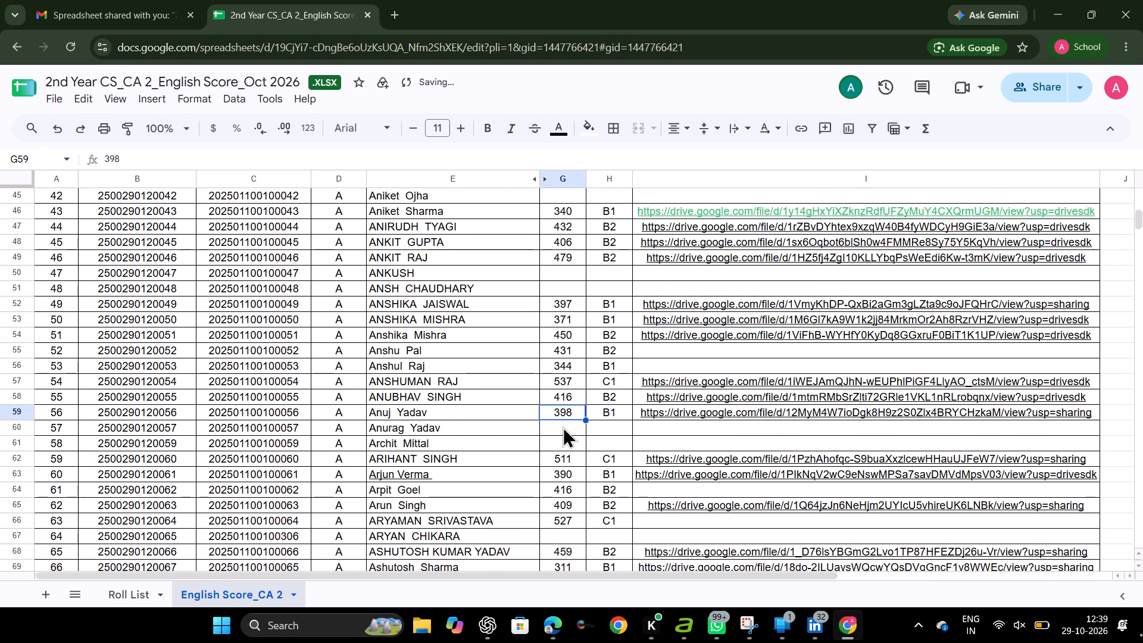
{"action": "left_click", "coordinate": [562, 427]}
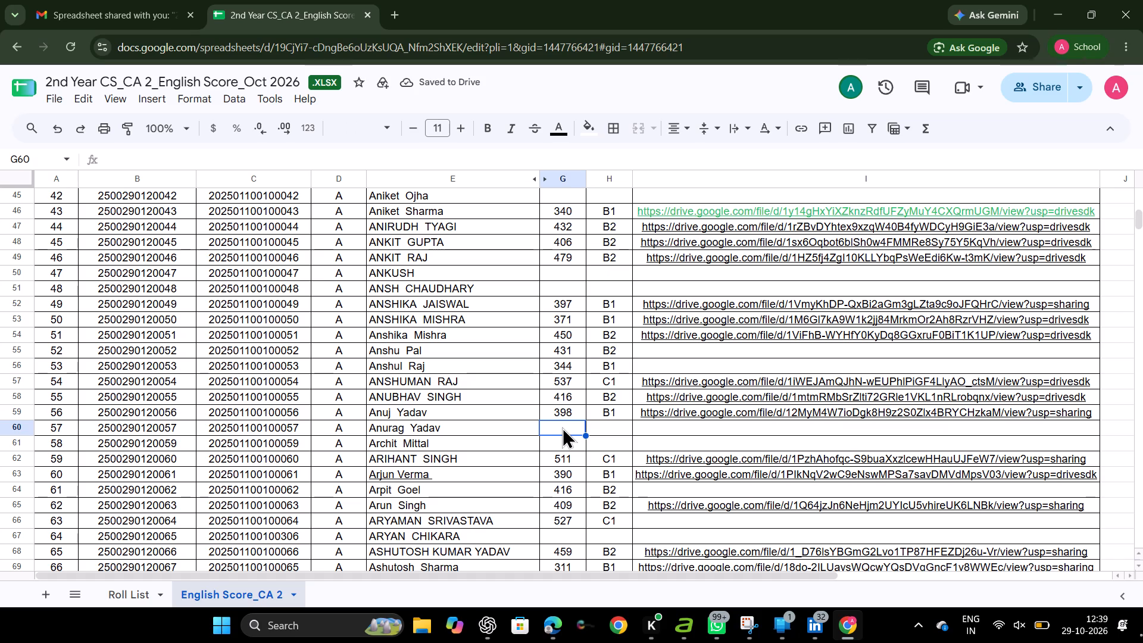
{"action": "type", "text": "454"}
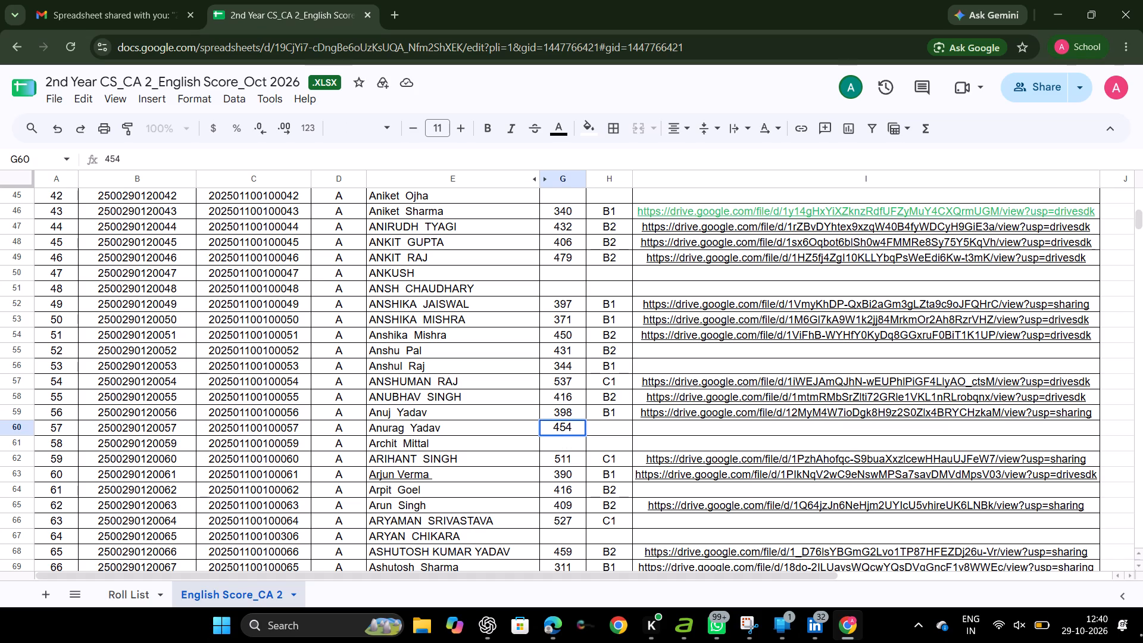
{"action": "left_click", "coordinate": [613, 425]}
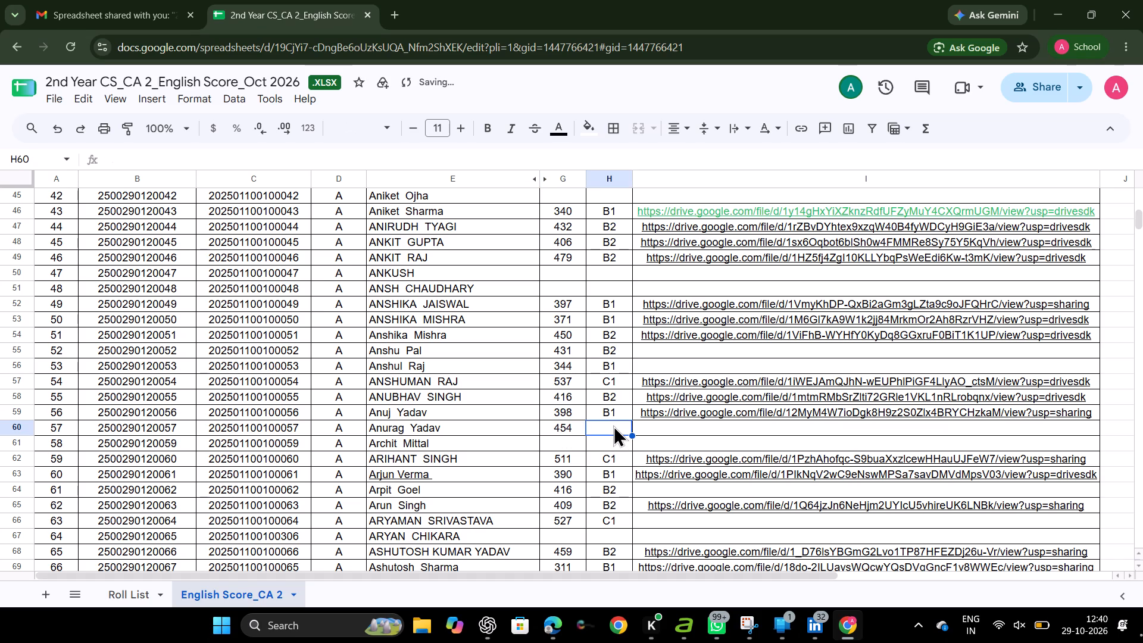
{"action": "type", "text": "B2"}
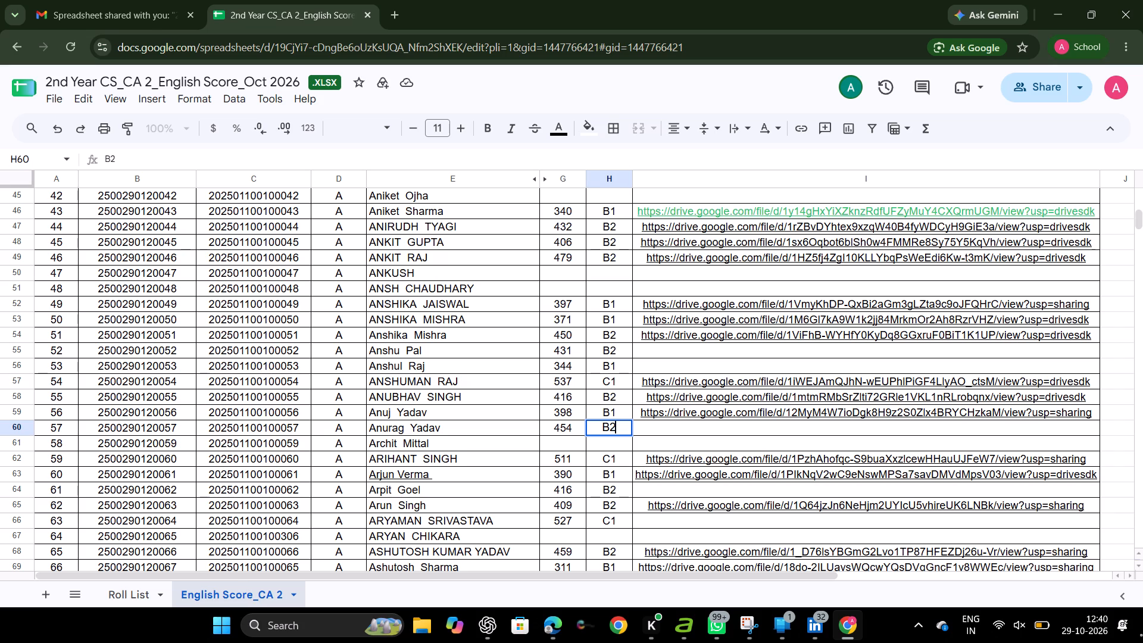
Enter score 456 and band B2 for the Section A student with S.No. 37, in row 40.
{"action": "scroll", "coordinate": [581, 392], "scroll_direction": "up", "scroll_amount": 2}
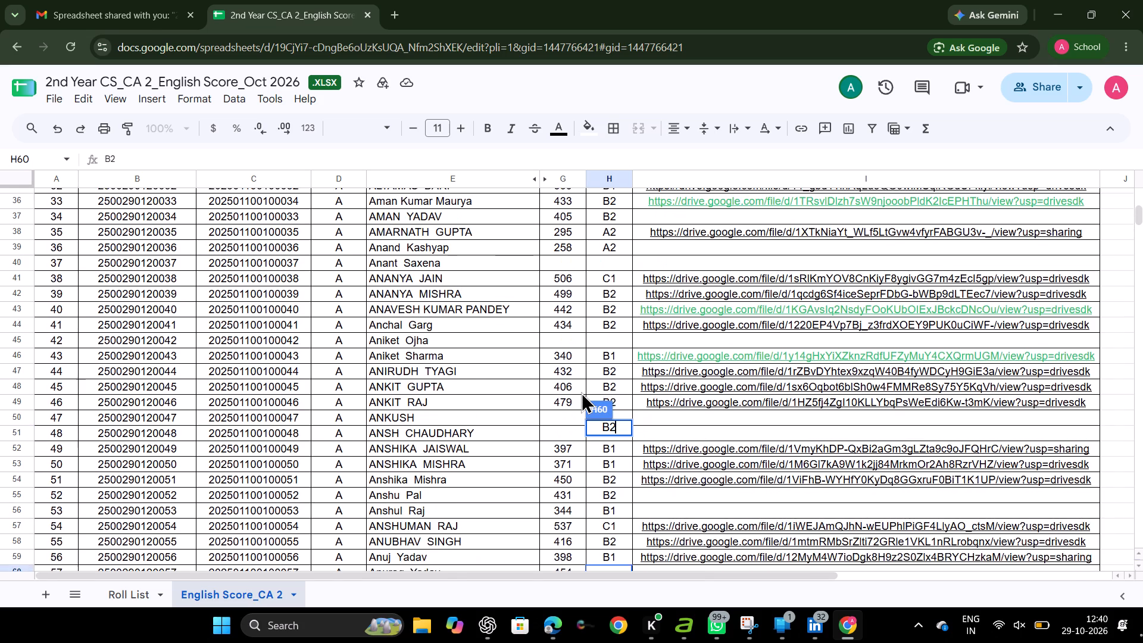
{"action": "scroll", "coordinate": [581, 392], "scroll_direction": "up", "scroll_amount": 3}
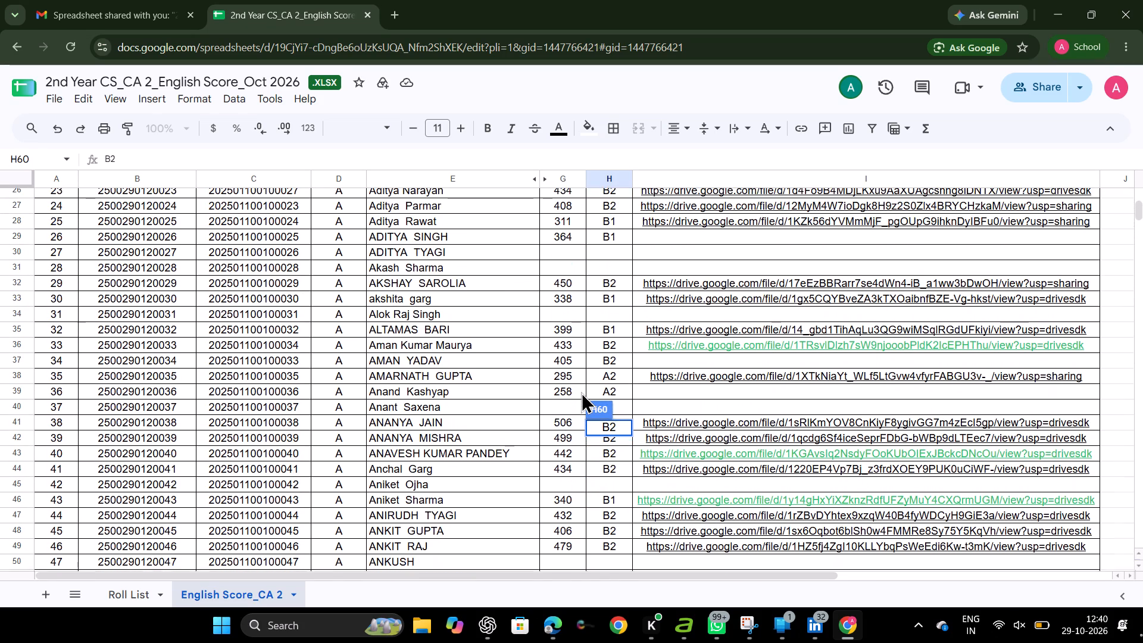
{"action": "scroll", "coordinate": [581, 392], "scroll_direction": "up", "scroll_amount": 1}
{"action": "left_click", "coordinate": [550, 379]}
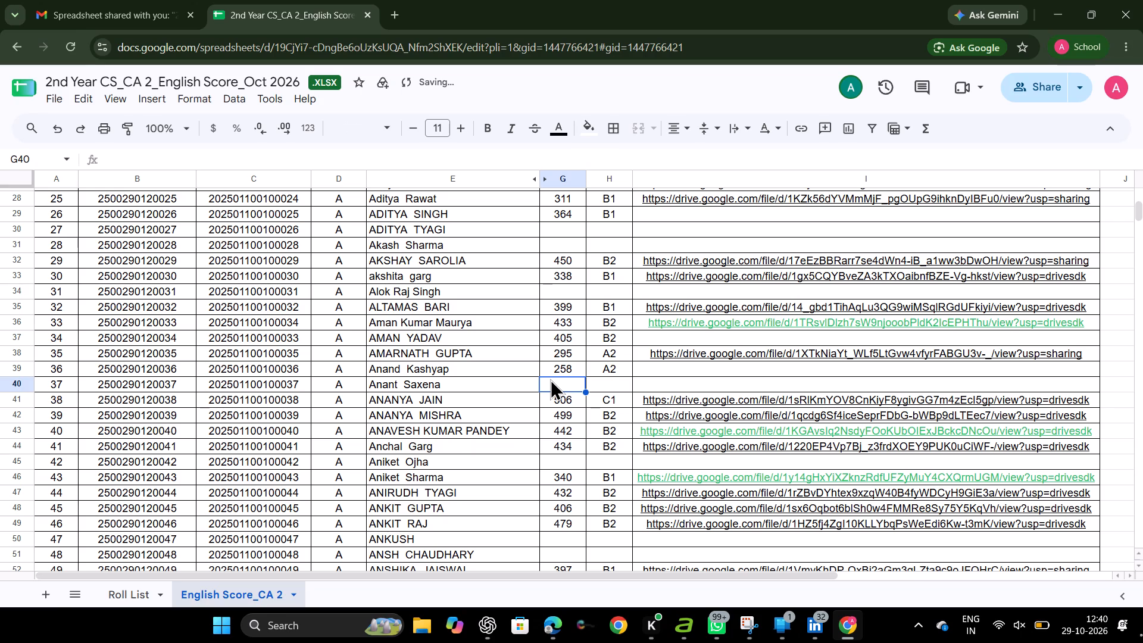
{"action": "type", "text": "456"}
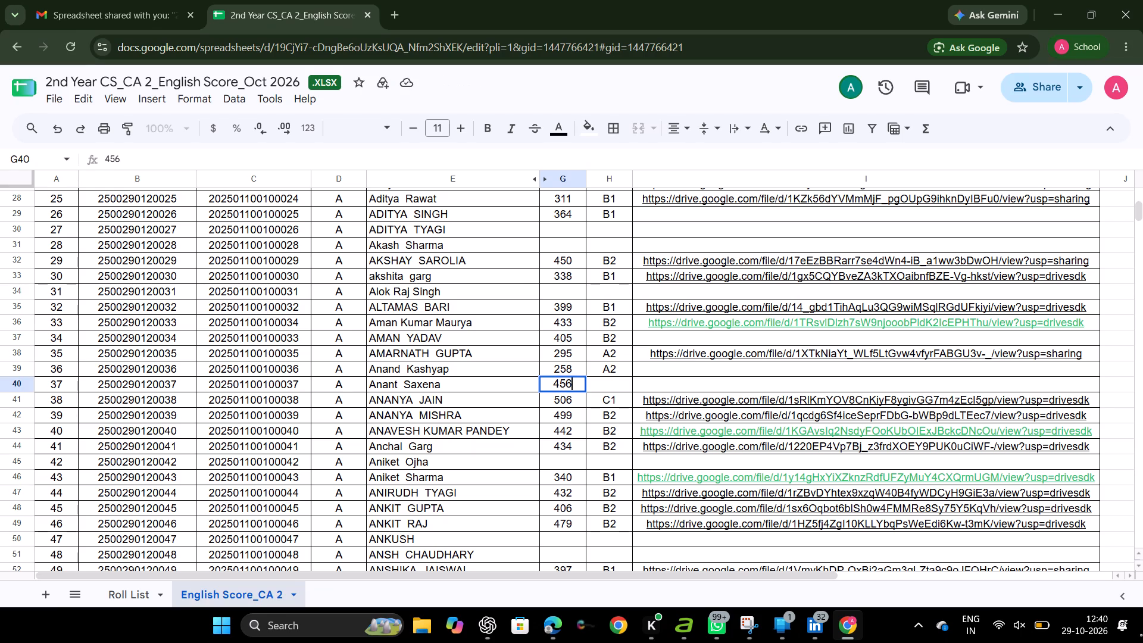
{"action": "left_click", "coordinate": [602, 380]}
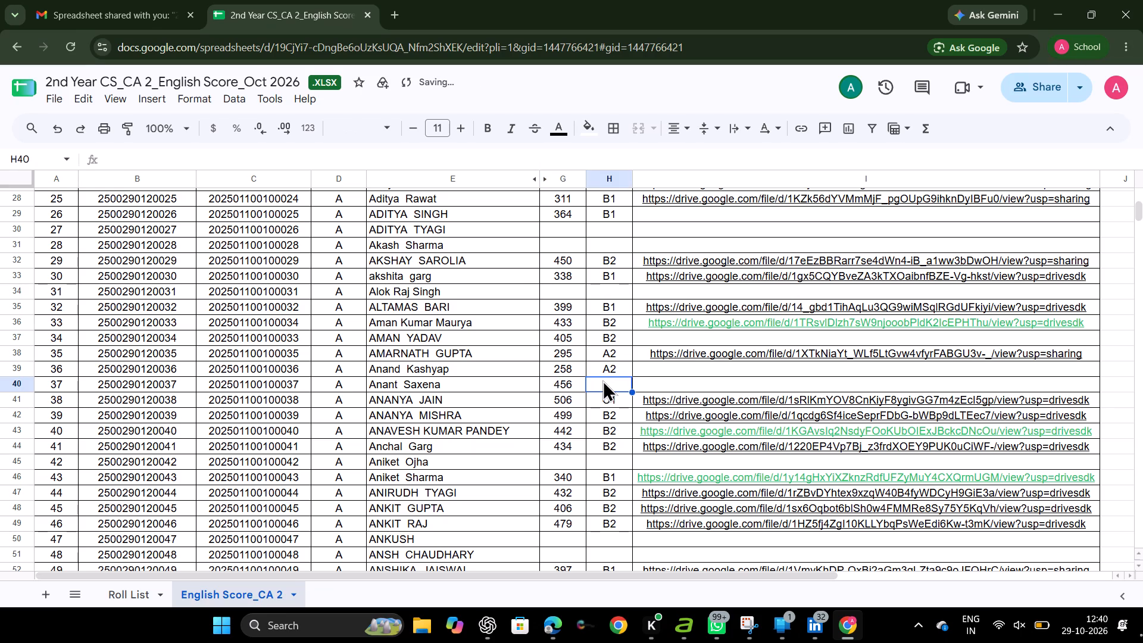
{"action": "type", "text": "B2"}
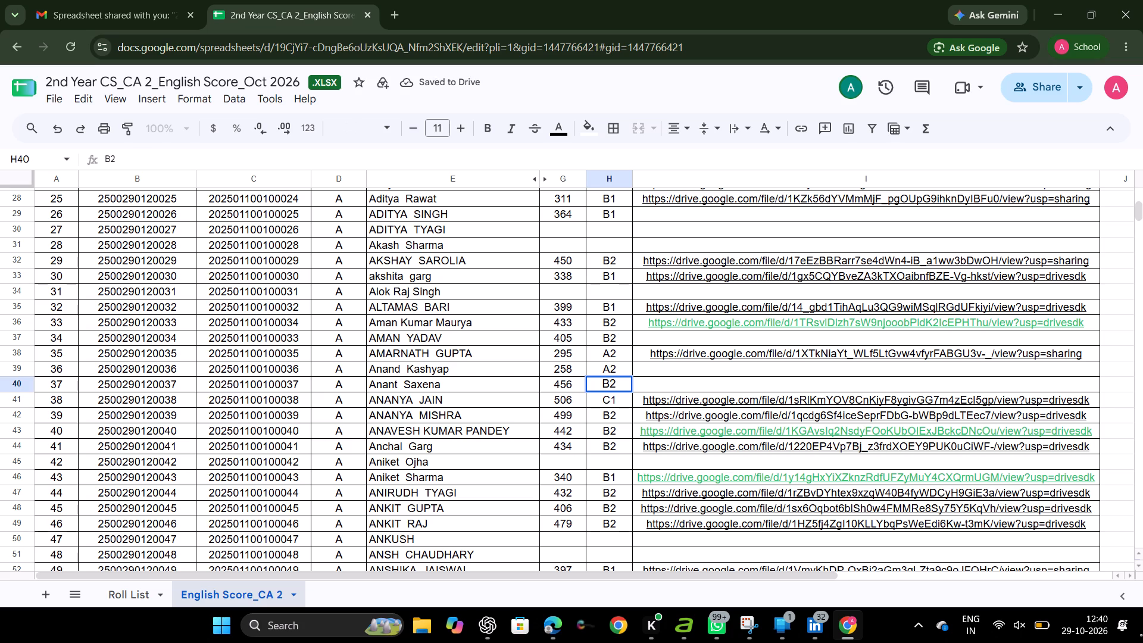
Enter score 450 and band B2 for the Section A student with S.No. 76, in row 79.
{"action": "scroll", "coordinate": [652, 461], "scroll_direction": "down", "scroll_amount": 2}
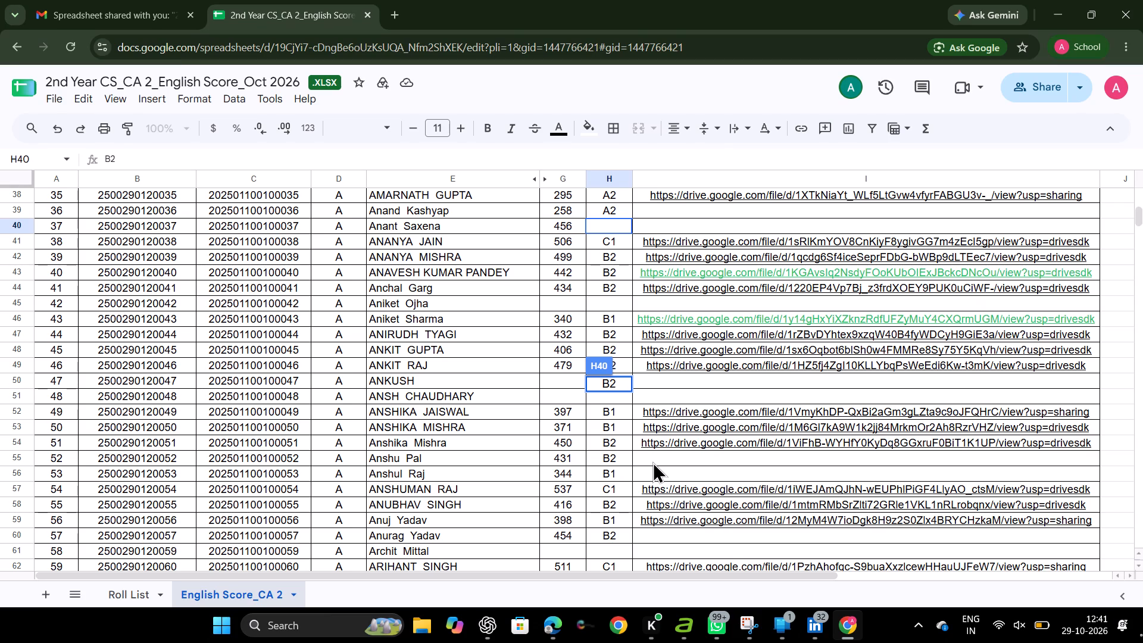
{"action": "scroll", "coordinate": [652, 461], "scroll_direction": "down", "scroll_amount": 8}
{"action": "scroll", "coordinate": [587, 413], "scroll_direction": "up", "scroll_amount": 2}
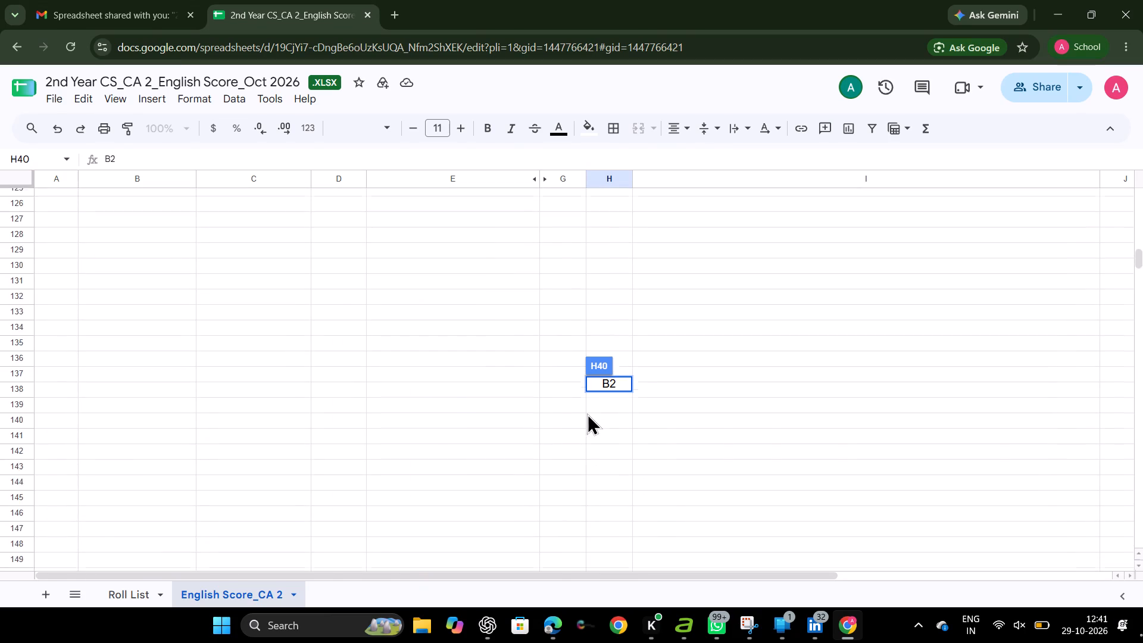
{"action": "scroll", "coordinate": [587, 413], "scroll_direction": "up", "scroll_amount": 13}
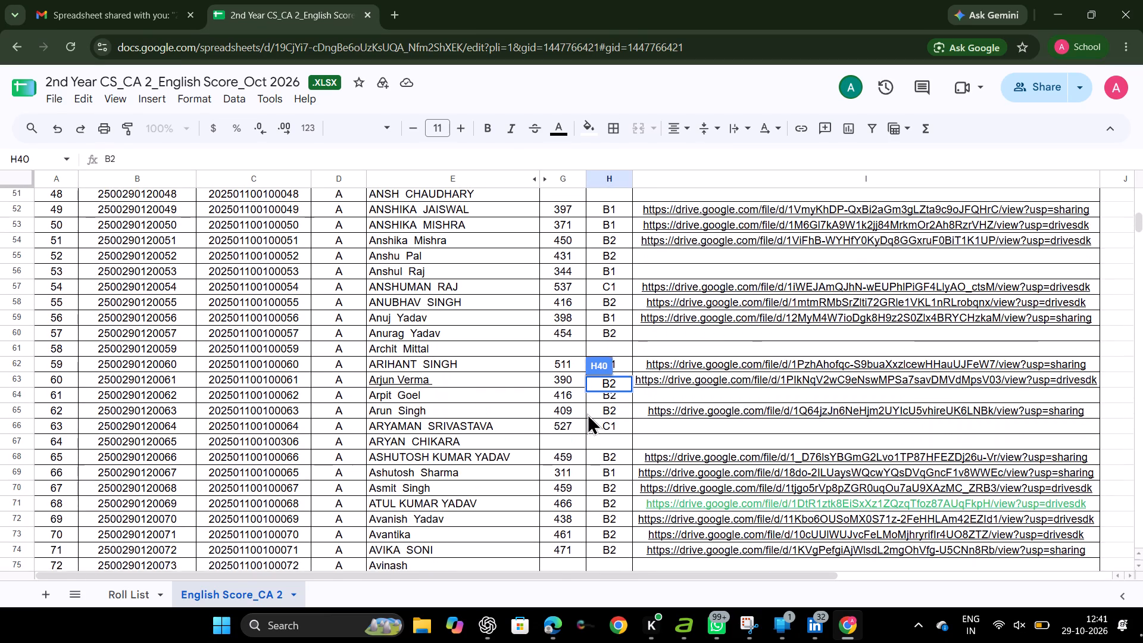
{"action": "scroll", "coordinate": [587, 413], "scroll_direction": "down", "scroll_amount": 2}
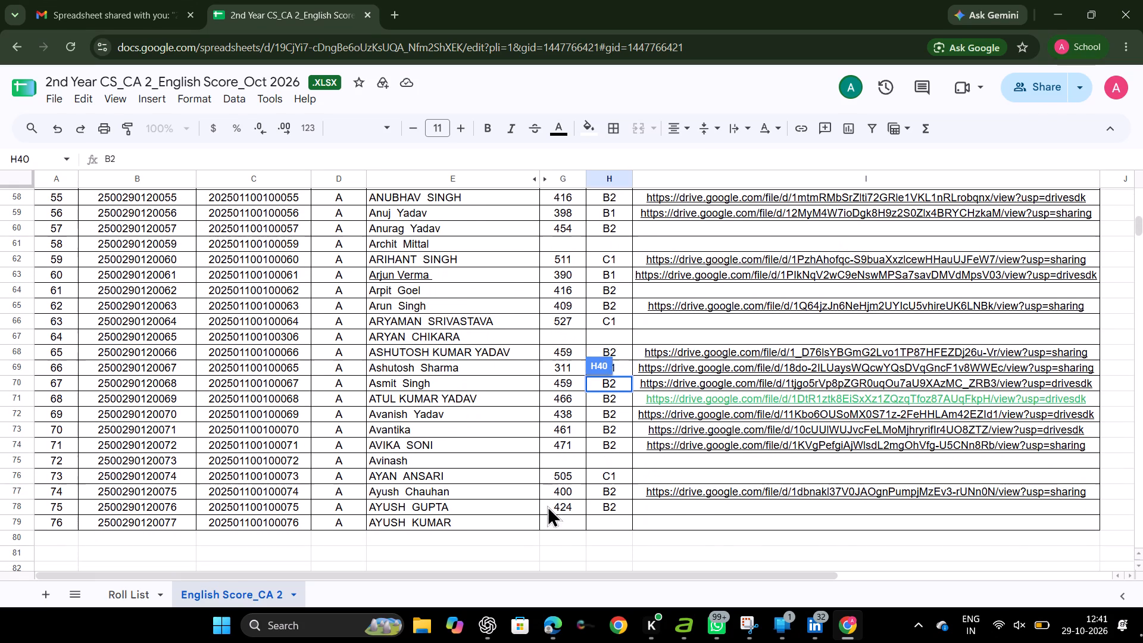
{"action": "left_click", "coordinate": [552, 522]}
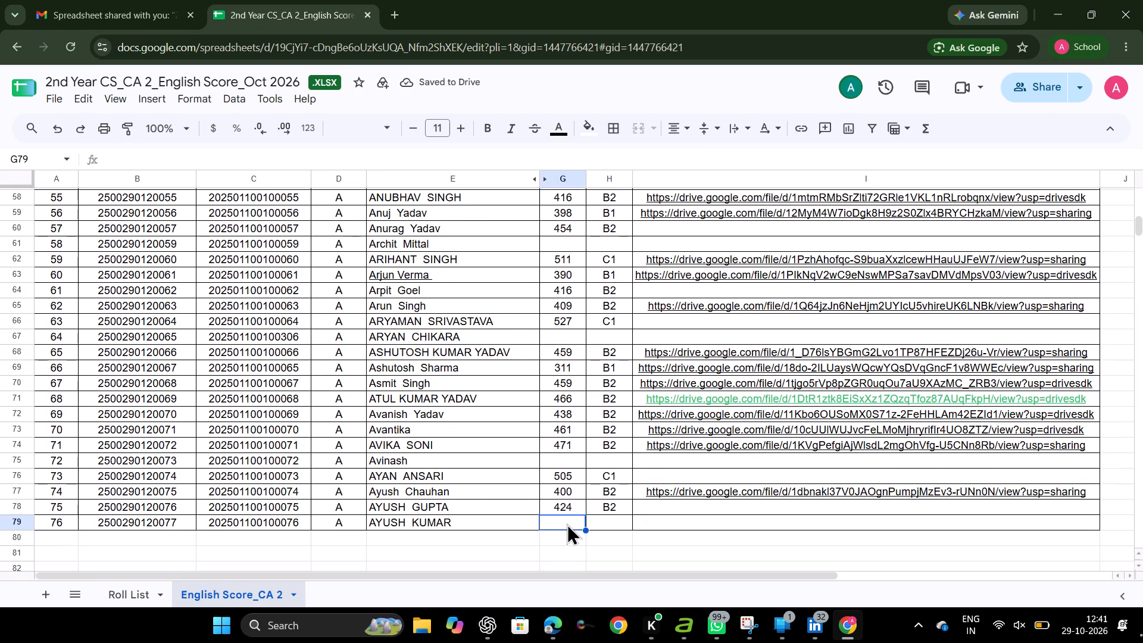
{"action": "type", "text": "450"}
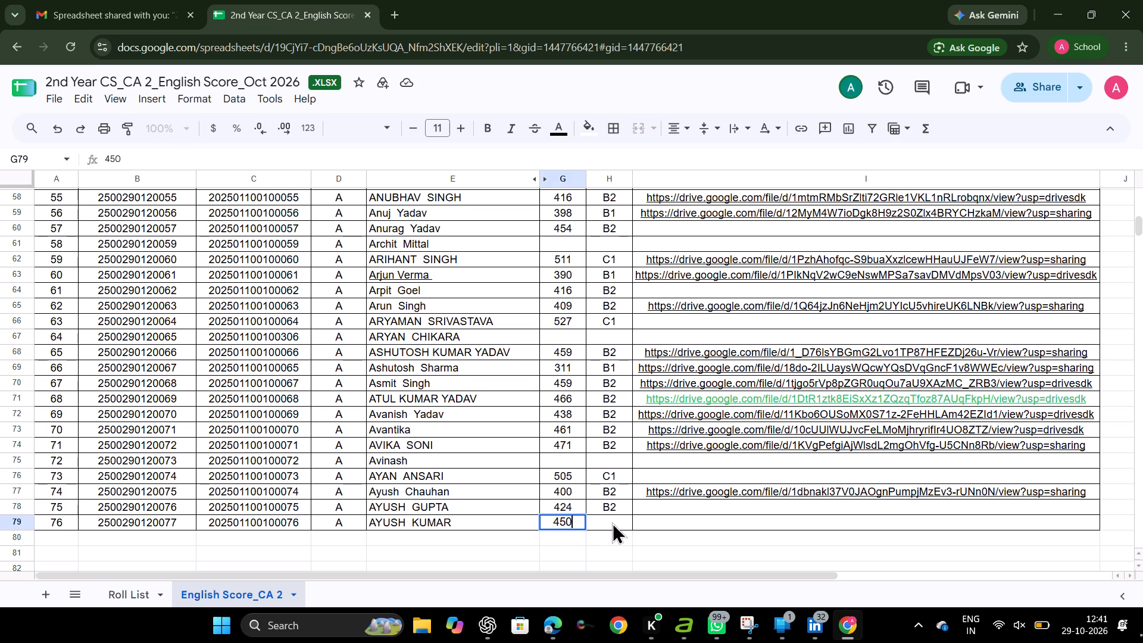
{"action": "left_click", "coordinate": [612, 522]}
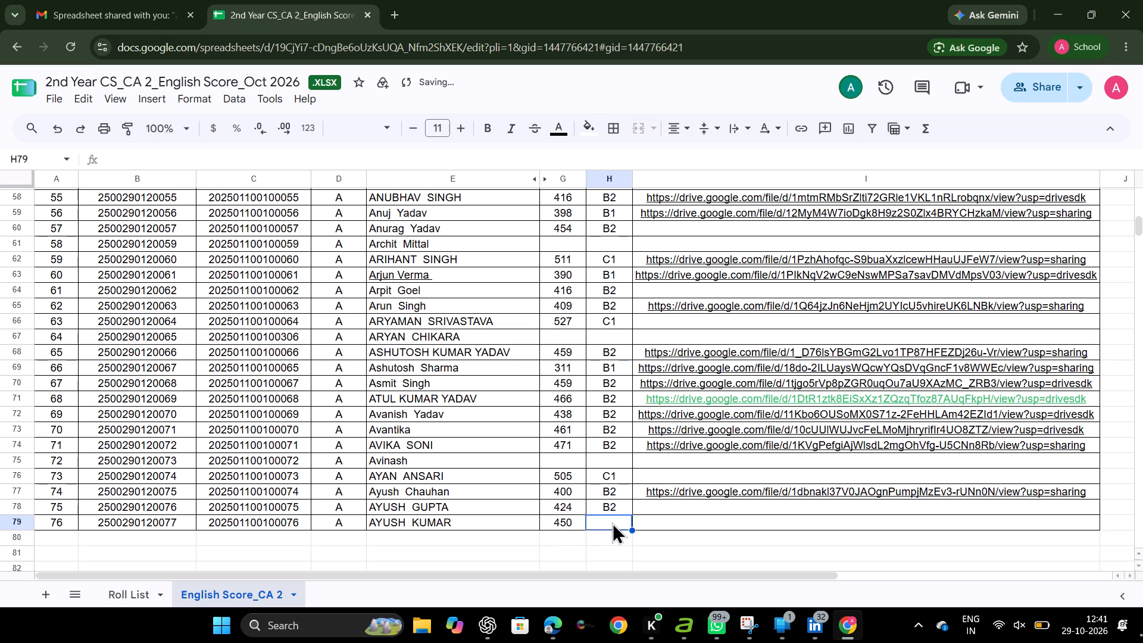
{"action": "type", "text": "B2"}
Review the Score and Band columns across the whole Section A list for entries still missing.
{"action": "scroll", "coordinate": [648, 421], "scroll_direction": "up", "scroll_amount": 7}
{"action": "scroll", "coordinate": [648, 421], "scroll_direction": "down", "scroll_amount": 4}
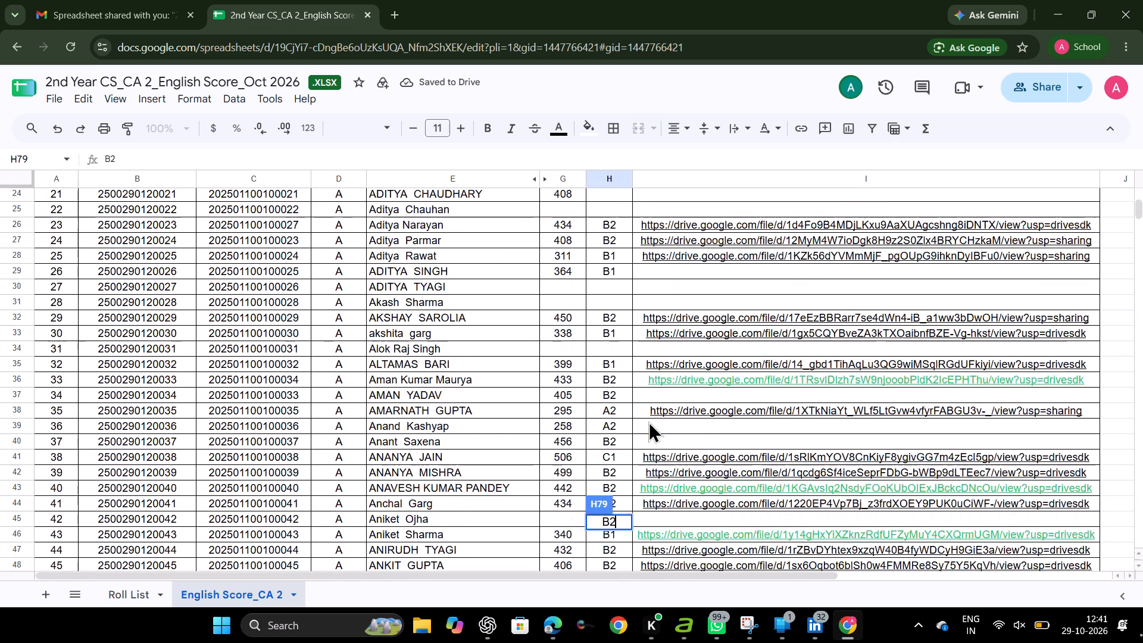
{"action": "scroll", "coordinate": [648, 421], "scroll_direction": "down", "scroll_amount": 4}
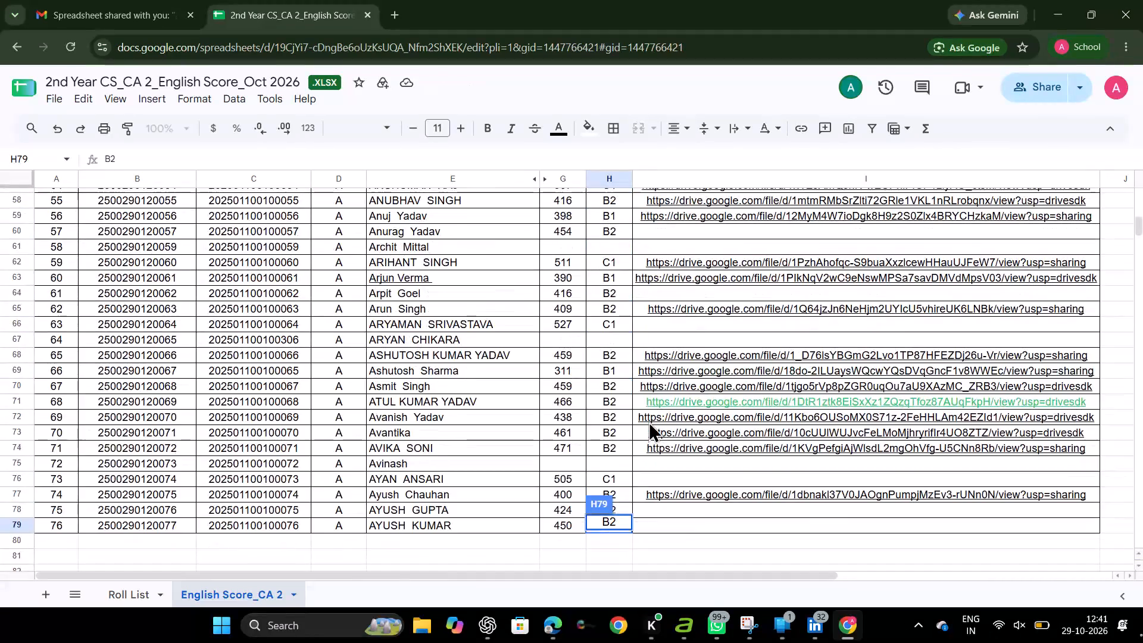
{"action": "scroll", "coordinate": [611, 397], "scroll_direction": "down", "scroll_amount": 1}
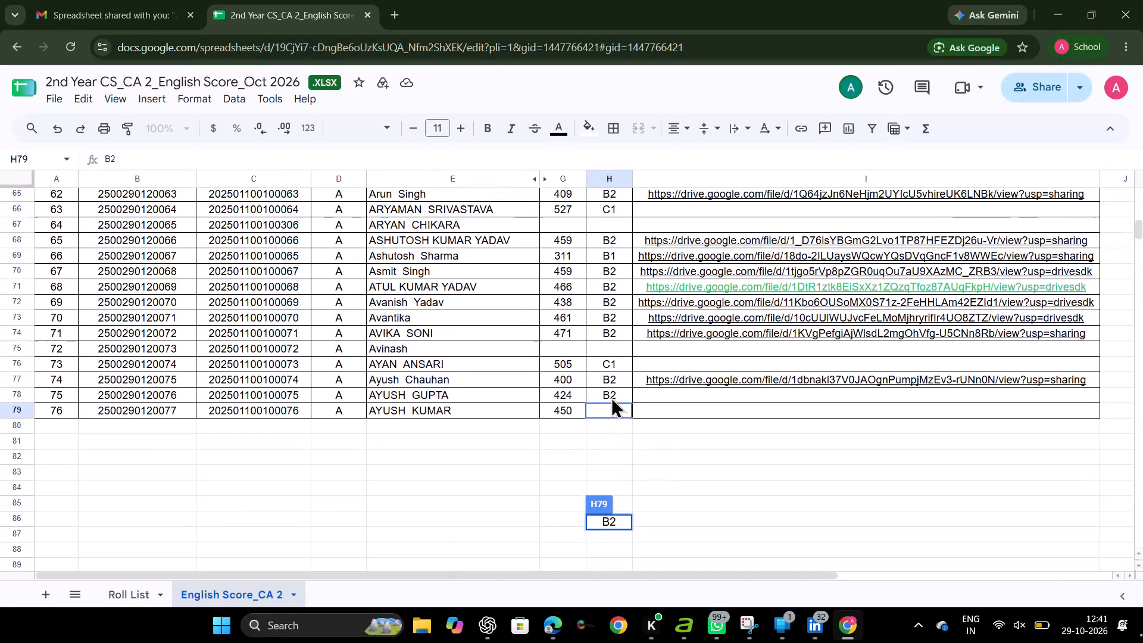
{"action": "scroll", "coordinate": [611, 397], "scroll_direction": "down", "scroll_amount": 3}
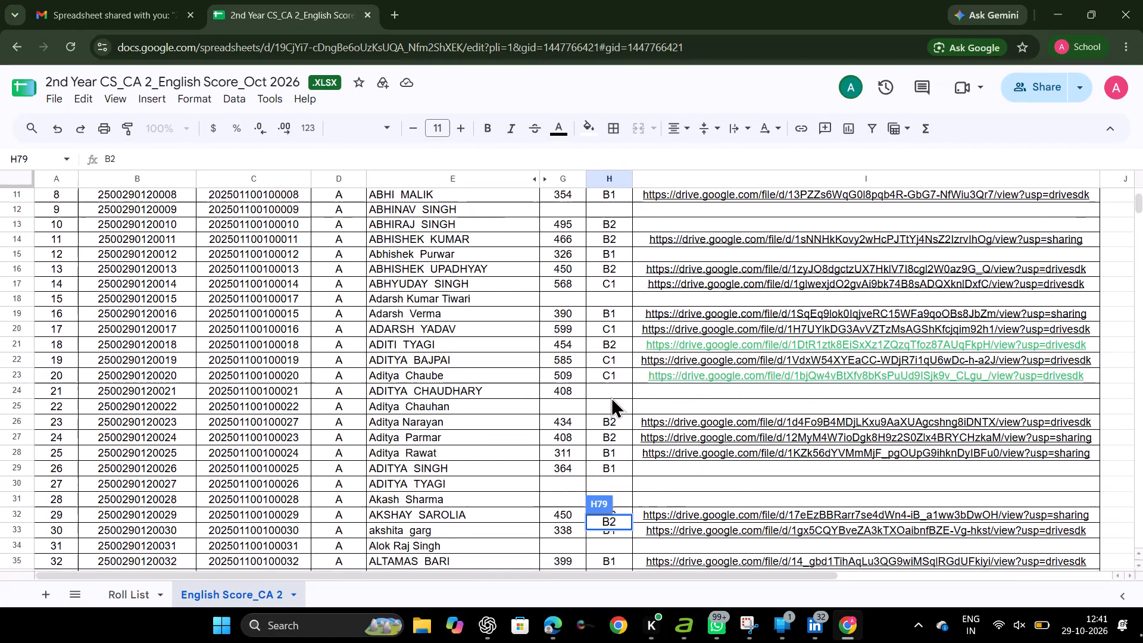
{"action": "scroll", "coordinate": [611, 397], "scroll_direction": "down", "scroll_amount": 2}
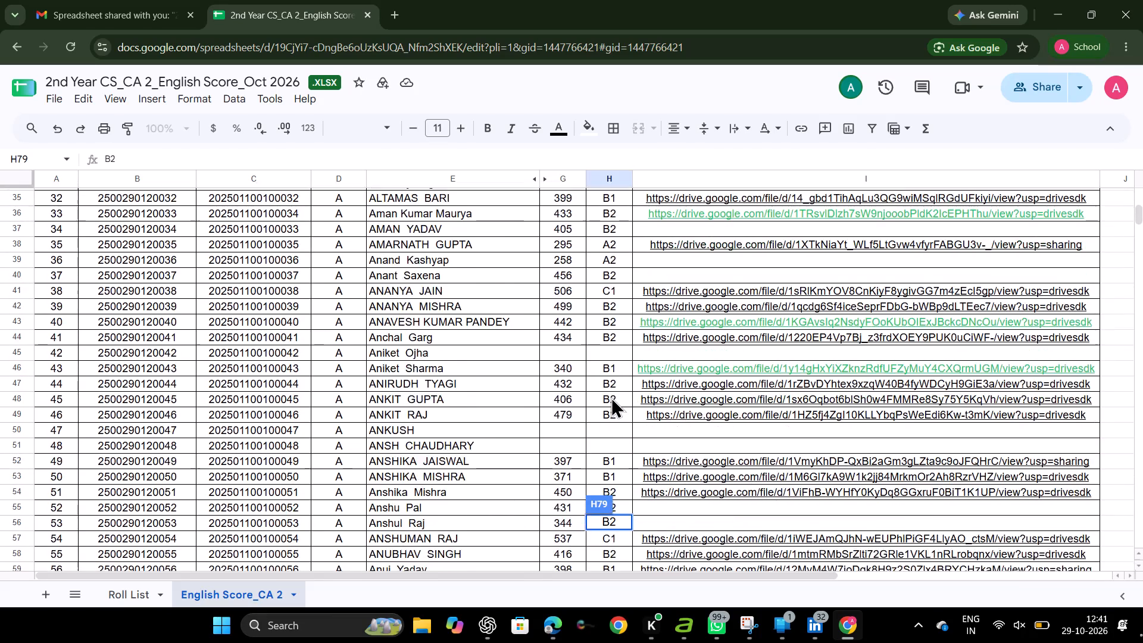
{"action": "scroll", "coordinate": [611, 397], "scroll_direction": "down", "scroll_amount": 2}
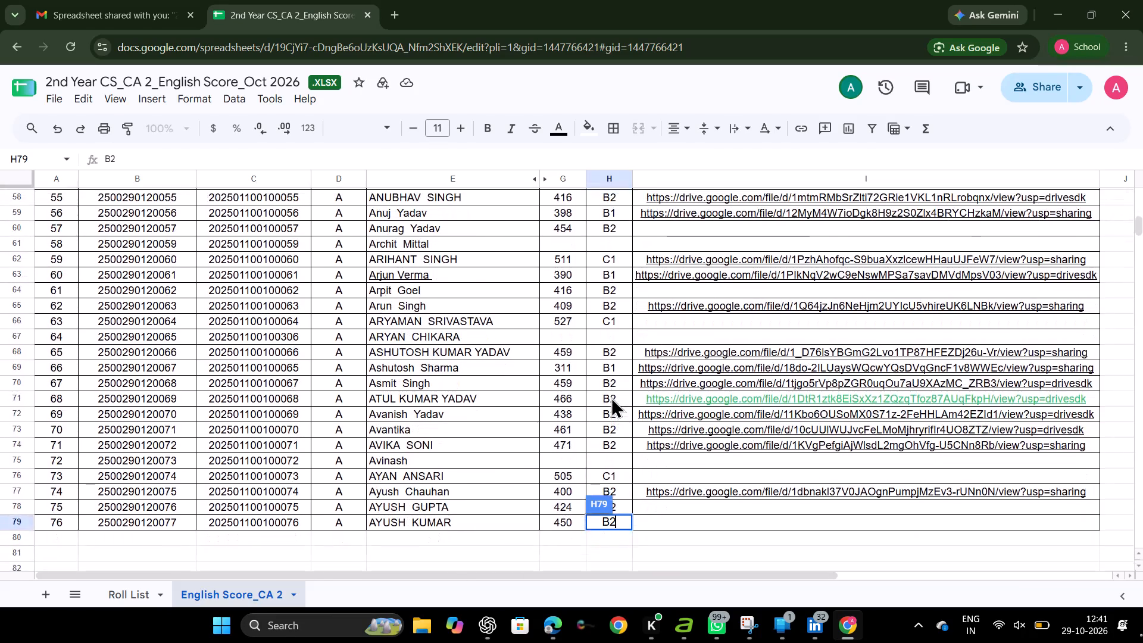
{"action": "left_click", "coordinate": [611, 397]}
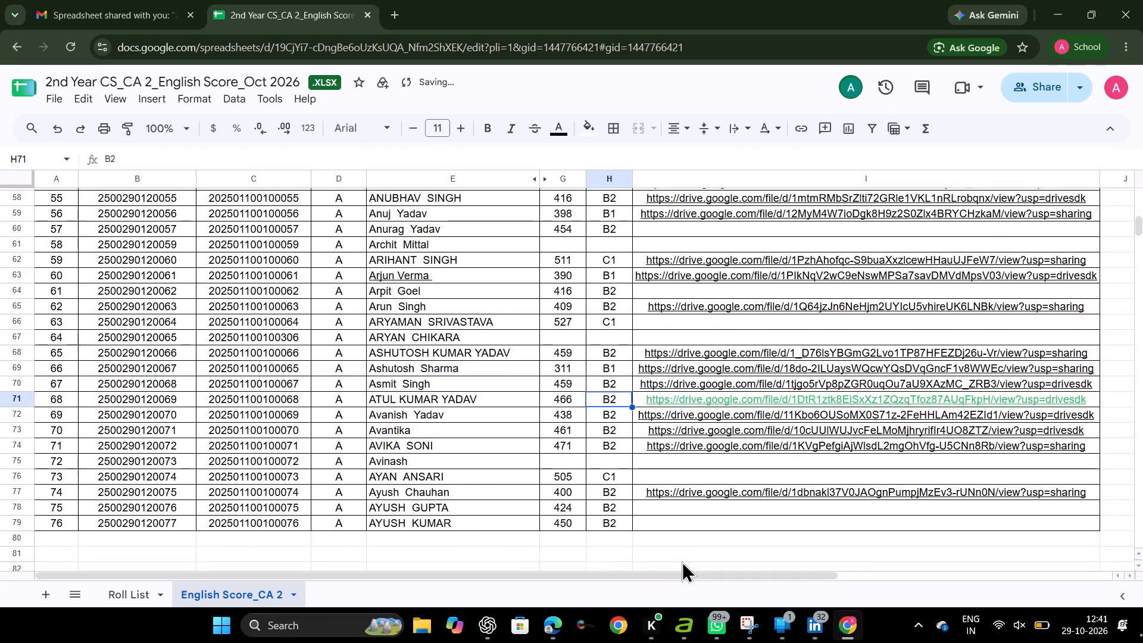
{"action": "left_click", "coordinate": [682, 558]}
{"action": "scroll", "coordinate": [633, 457], "scroll_direction": "up", "scroll_amount": 5}
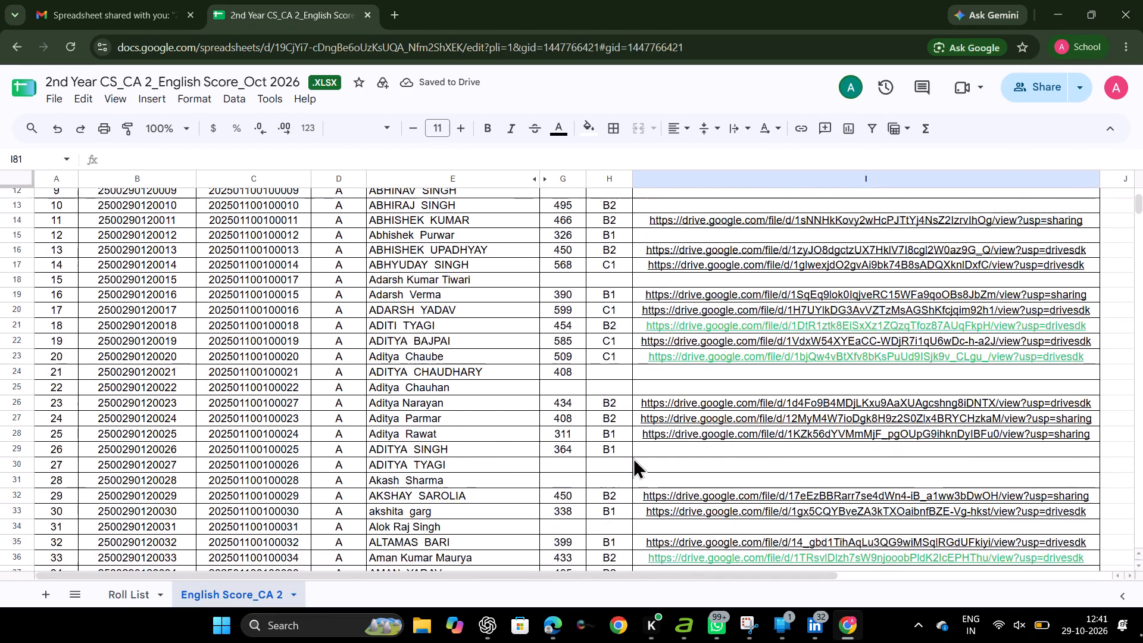
{"action": "scroll", "coordinate": [633, 457], "scroll_direction": "up", "scroll_amount": 4}
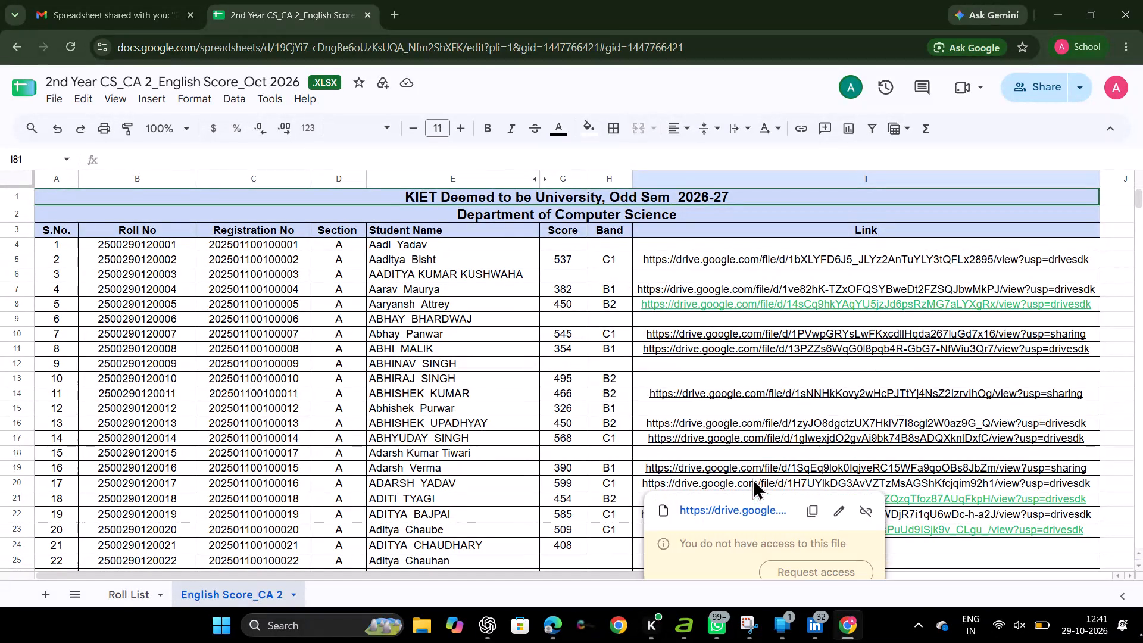
{"action": "scroll", "coordinate": [695, 403], "scroll_direction": "up", "scroll_amount": 4}
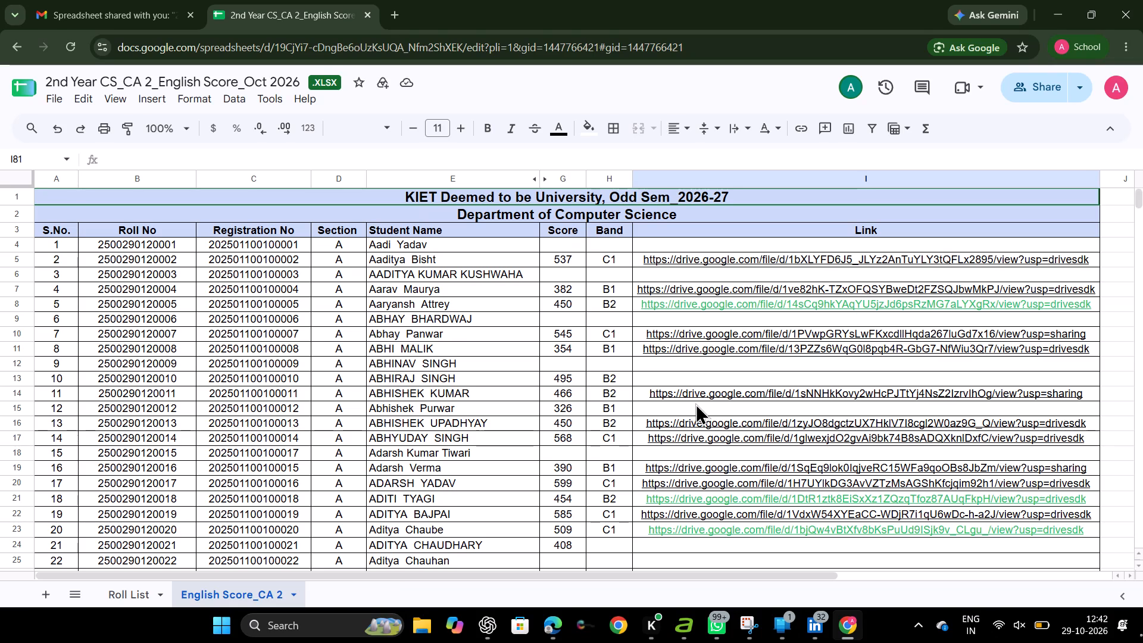
Recheck the Section A list from the first student to S.No. 76 for rows without a score, band or link.
{"action": "scroll", "coordinate": [695, 403], "scroll_direction": "up", "scroll_amount": 1}
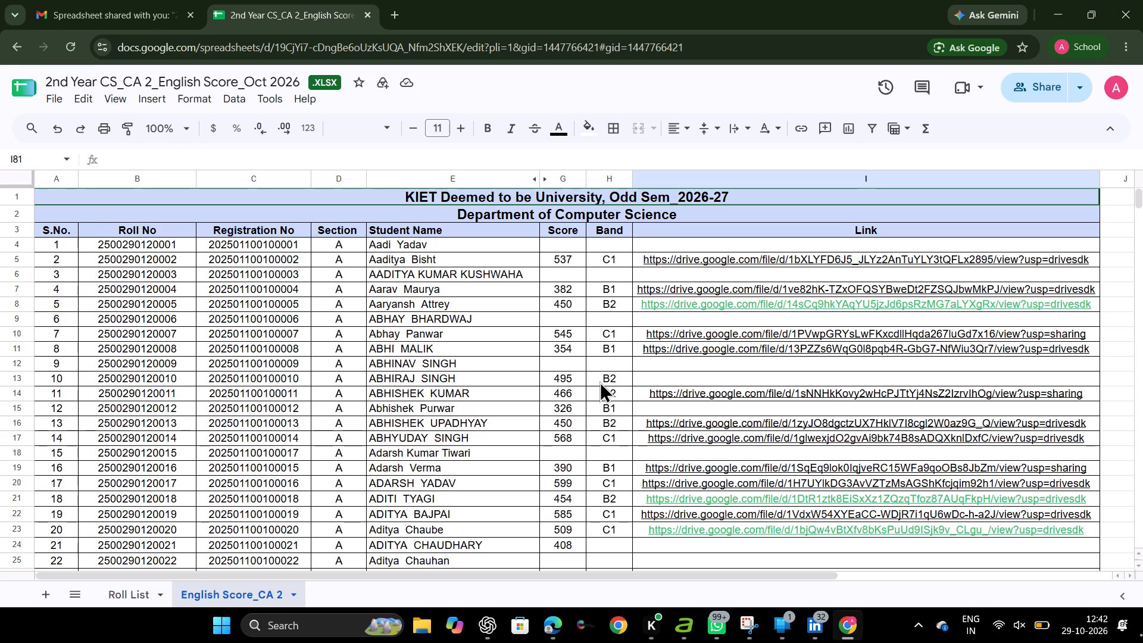
{"action": "scroll", "coordinate": [599, 381], "scroll_direction": "up", "scroll_amount": 4}
{"action": "scroll", "coordinate": [599, 381], "scroll_direction": "down", "scroll_amount": 1}
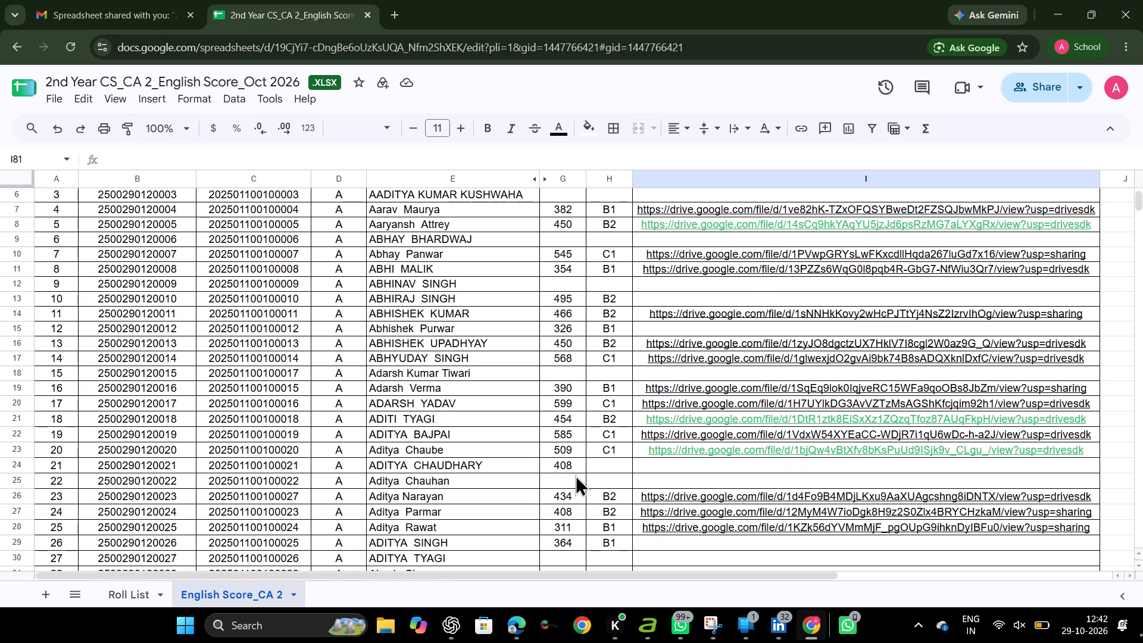
{"action": "scroll", "coordinate": [575, 475], "scroll_direction": "down", "scroll_amount": 1}
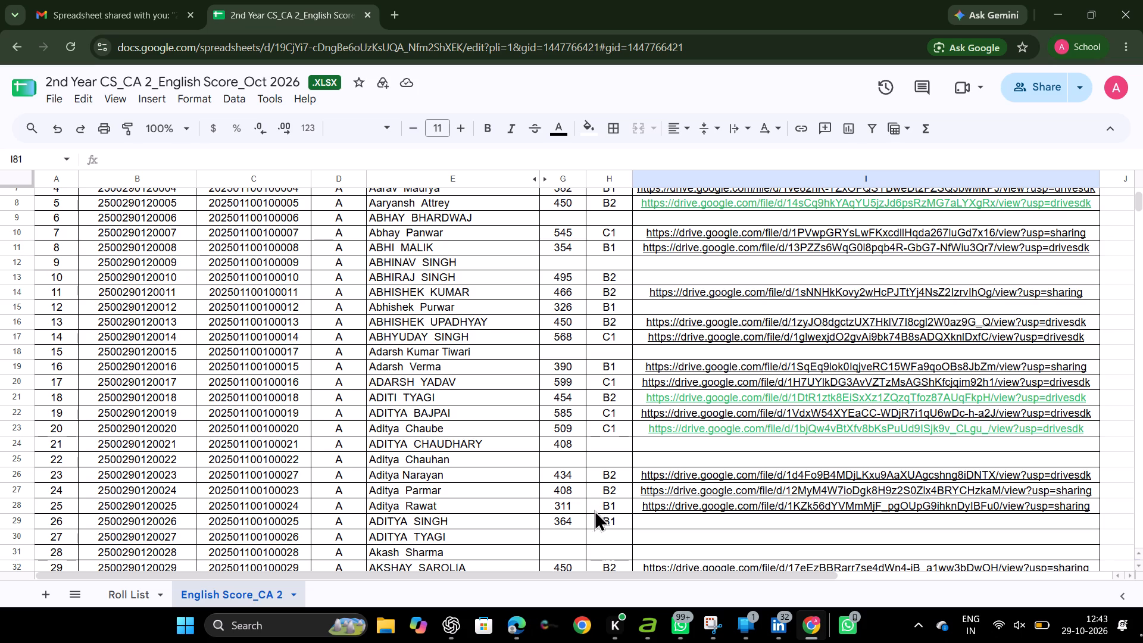
{"action": "scroll", "coordinate": [594, 511], "scroll_direction": "down", "scroll_amount": 1}
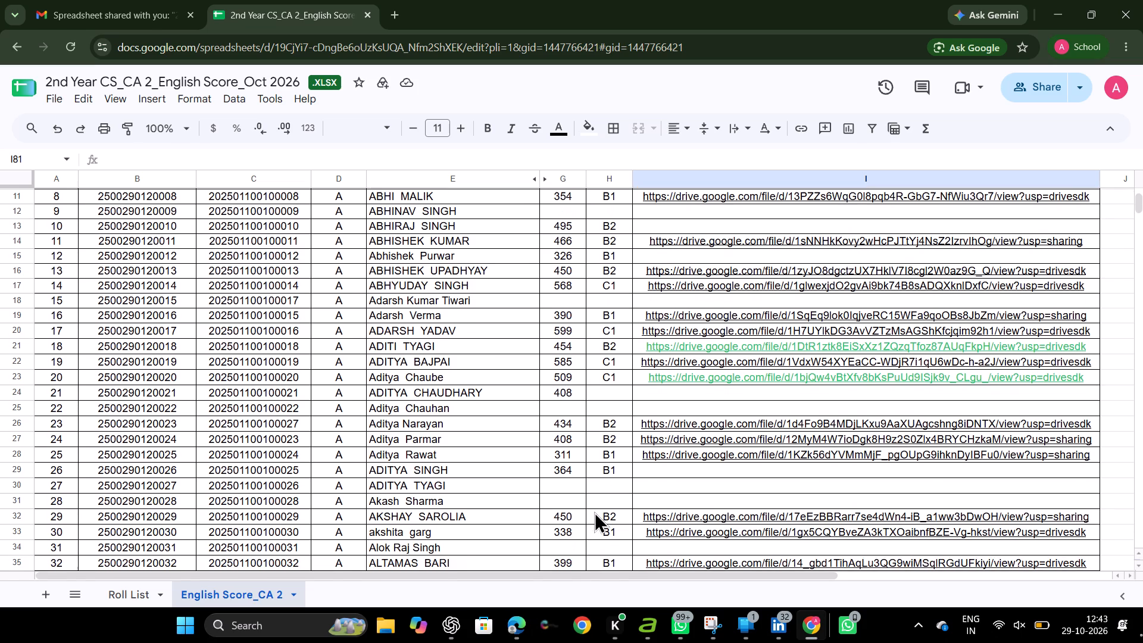
{"action": "scroll", "coordinate": [594, 511], "scroll_direction": "up", "scroll_amount": 3}
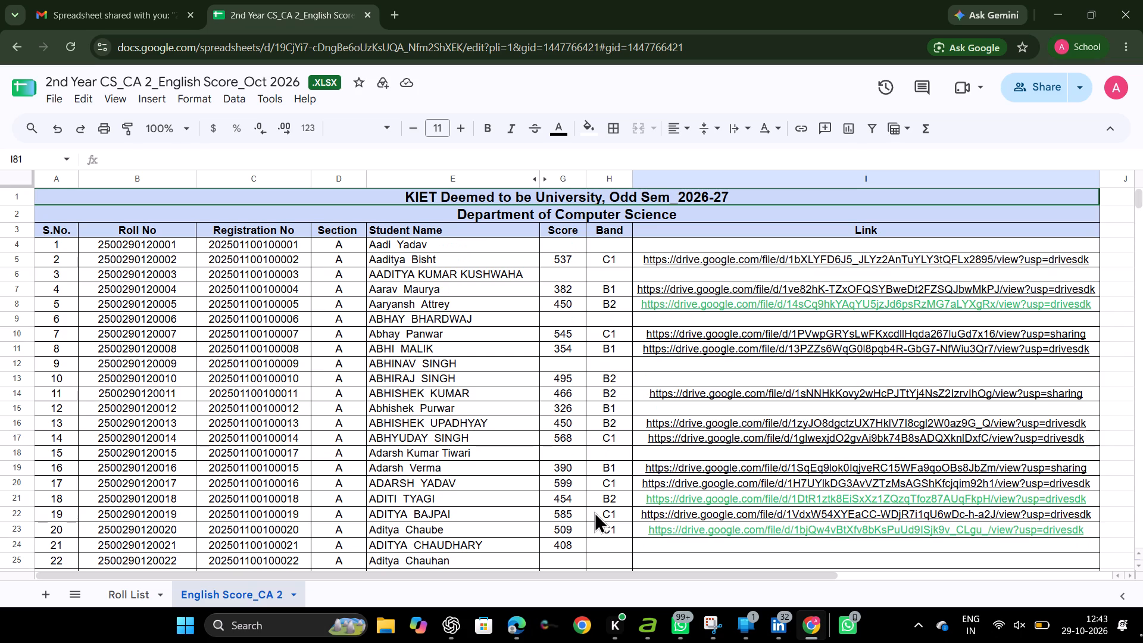
{"action": "scroll", "coordinate": [594, 511], "scroll_direction": "down", "scroll_amount": 2}
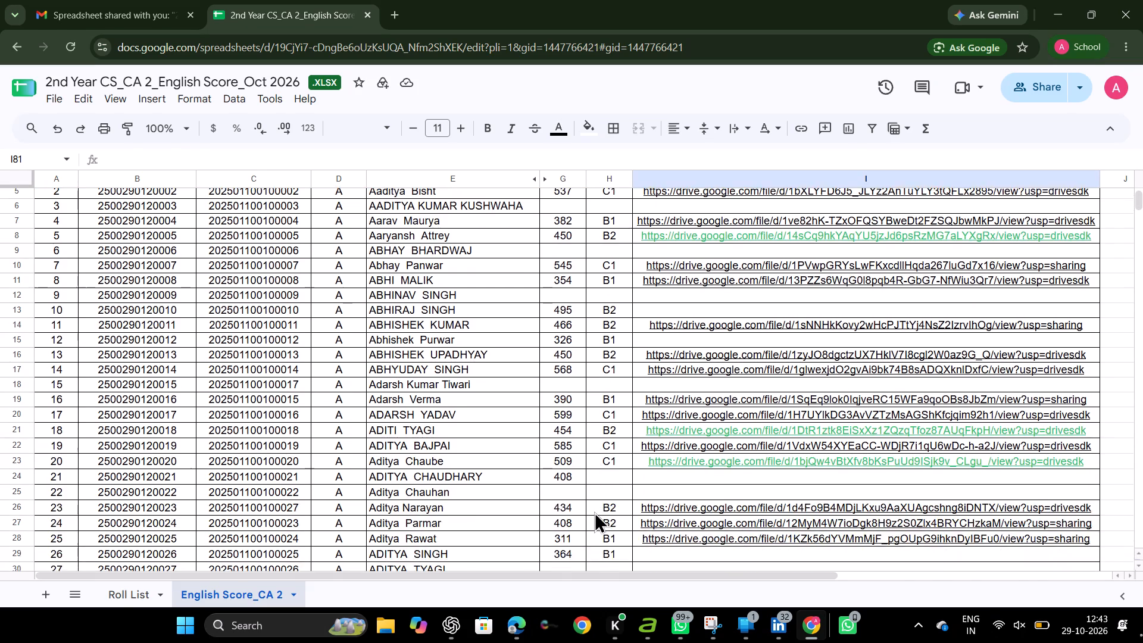
{"action": "scroll", "coordinate": [594, 511], "scroll_direction": "down", "scroll_amount": 8}
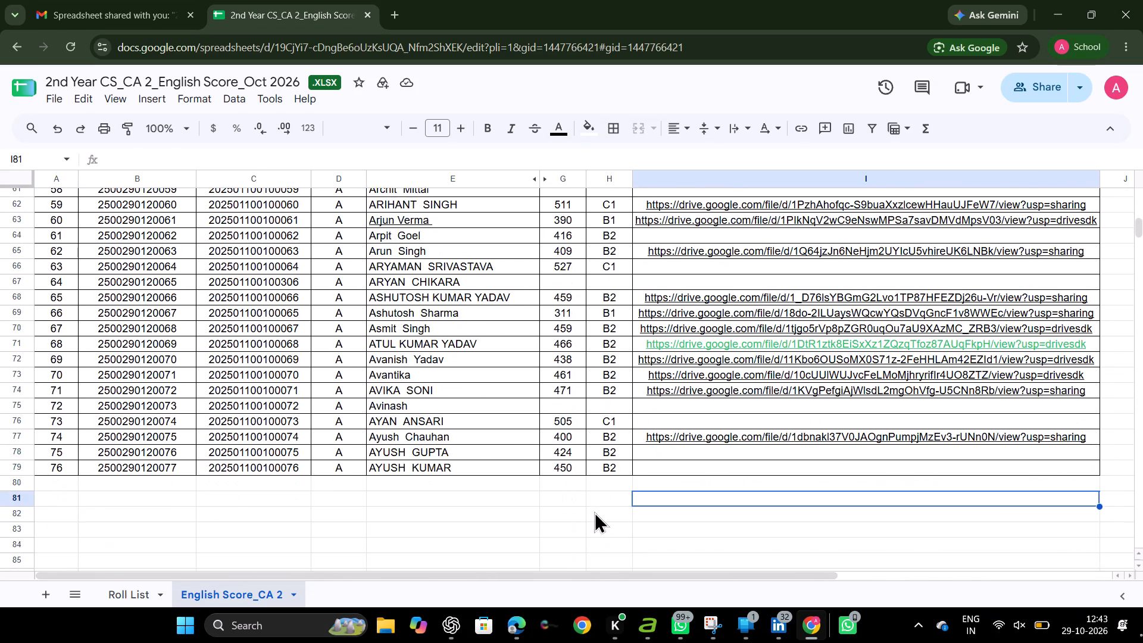
{"action": "scroll", "coordinate": [594, 511], "scroll_direction": "up", "scroll_amount": 9}
{"action": "scroll", "coordinate": [594, 511], "scroll_direction": "down", "scroll_amount": 1}
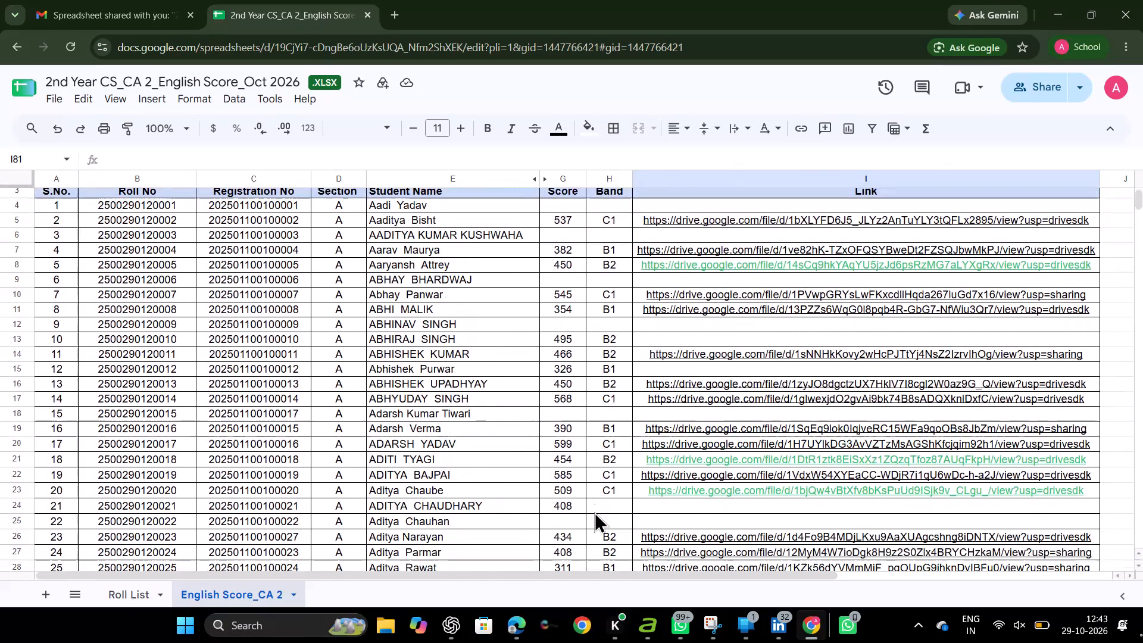
{"action": "scroll", "coordinate": [594, 511], "scroll_direction": "down", "scroll_amount": 2}
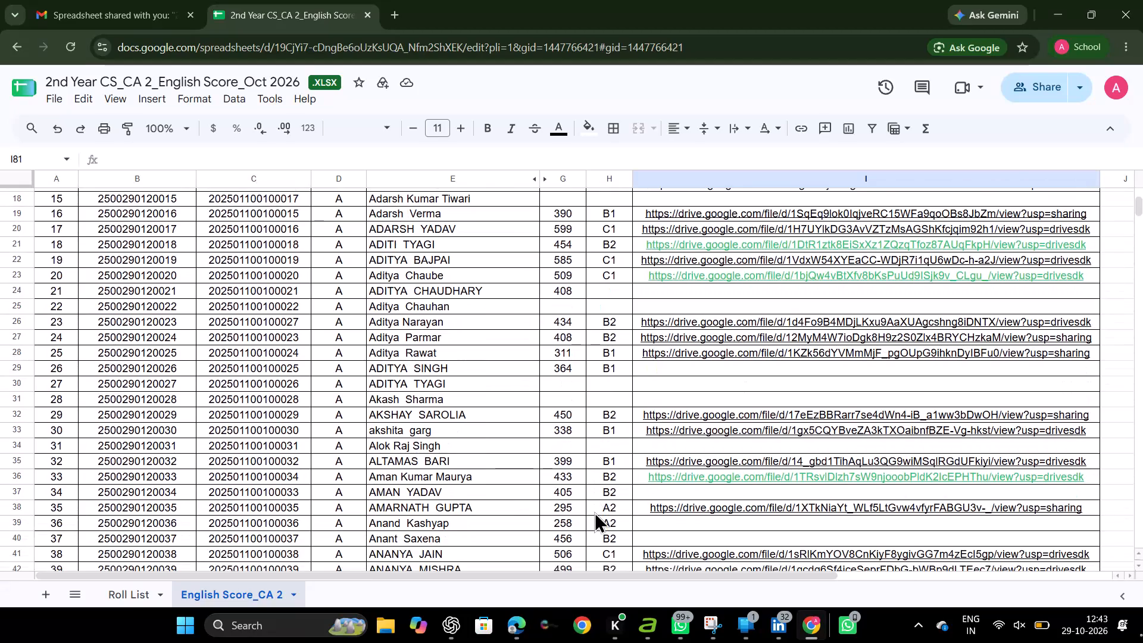
{"action": "scroll", "coordinate": [594, 511], "scroll_direction": "down", "scroll_amount": 1}
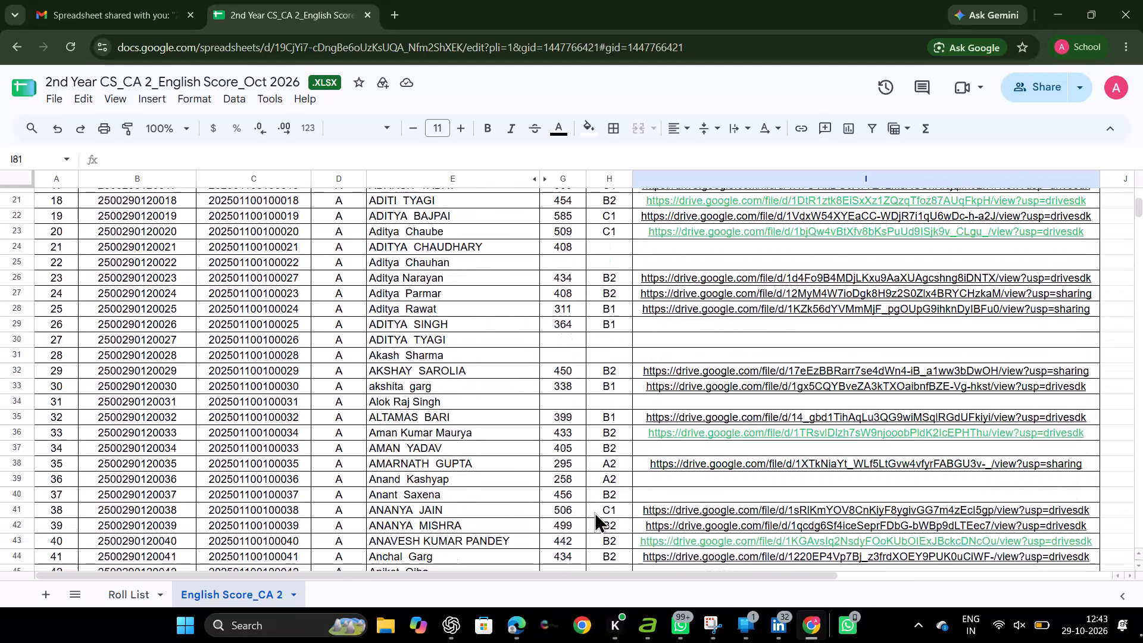
{"action": "scroll", "coordinate": [594, 511], "scroll_direction": "down", "scroll_amount": 3}
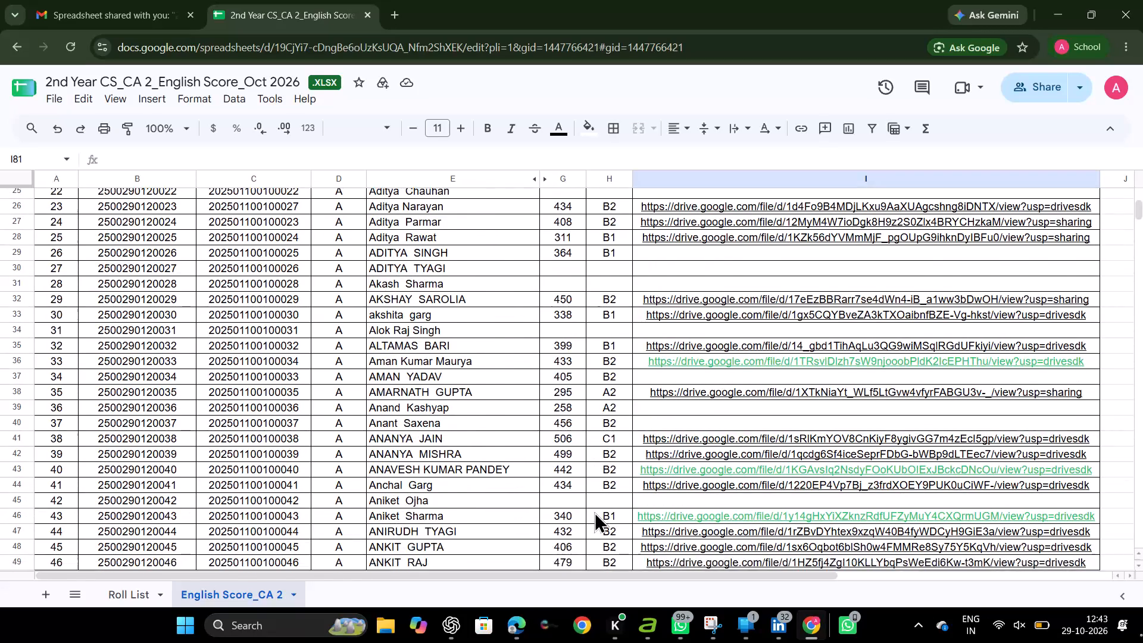
{"action": "scroll", "coordinate": [594, 511], "scroll_direction": "down", "scroll_amount": 2}
{"action": "scroll", "coordinate": [594, 511], "scroll_direction": "up", "scroll_amount": 6}
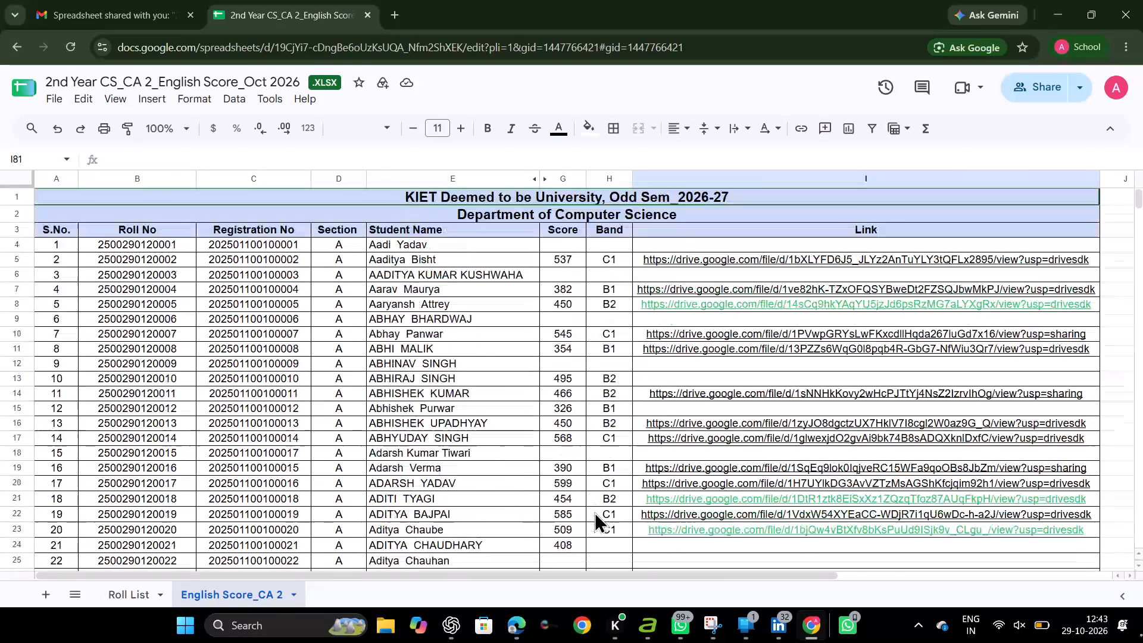
{"action": "scroll", "coordinate": [594, 511], "scroll_direction": "down", "scroll_amount": 5}
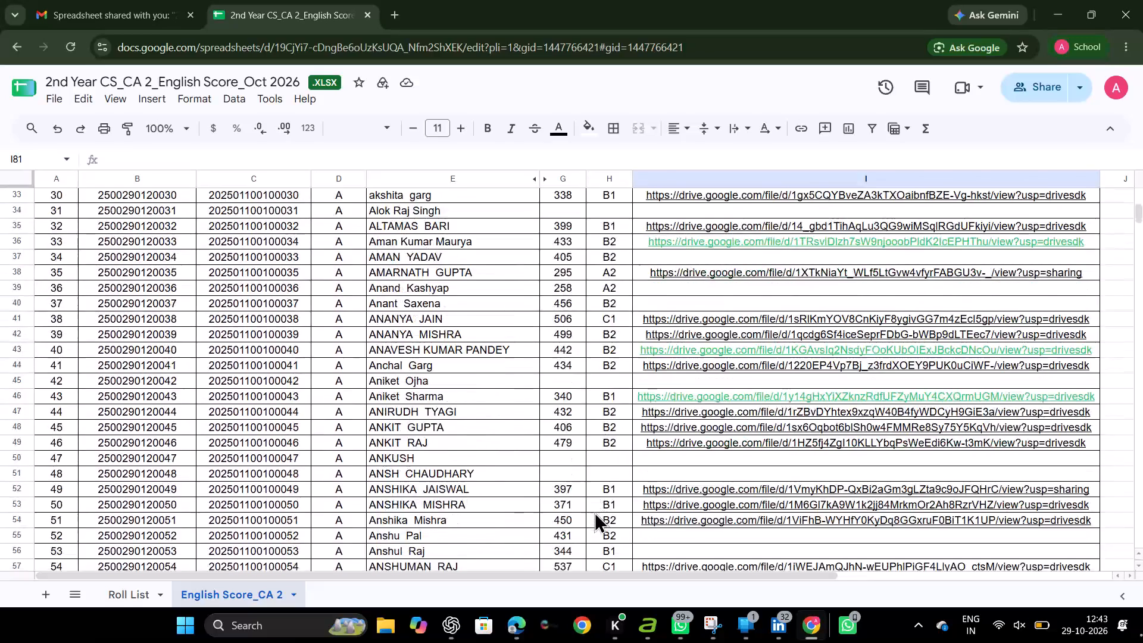
{"action": "scroll", "coordinate": [594, 511], "scroll_direction": "down", "scroll_amount": 2}
{"action": "scroll", "coordinate": [594, 511], "scroll_direction": "up", "scroll_amount": 5}
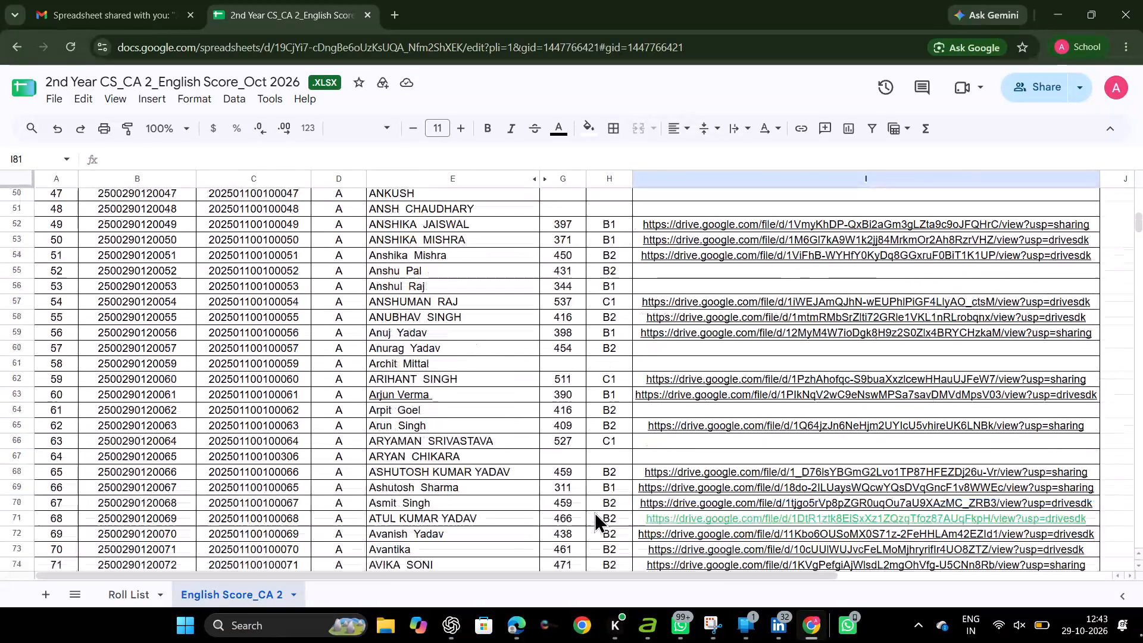
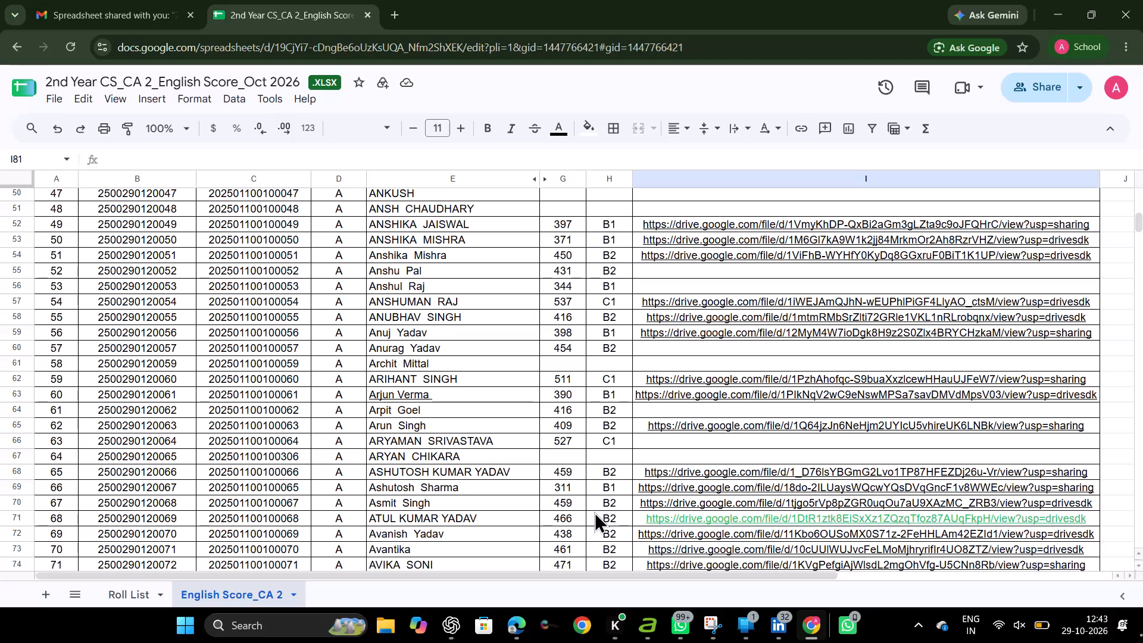
Review the Section A rows from S.No. 76 back up to S.No. 26 for missing scores, bands or links.
{"action": "scroll", "coordinate": [594, 511], "scroll_direction": "up", "scroll_amount": 1}
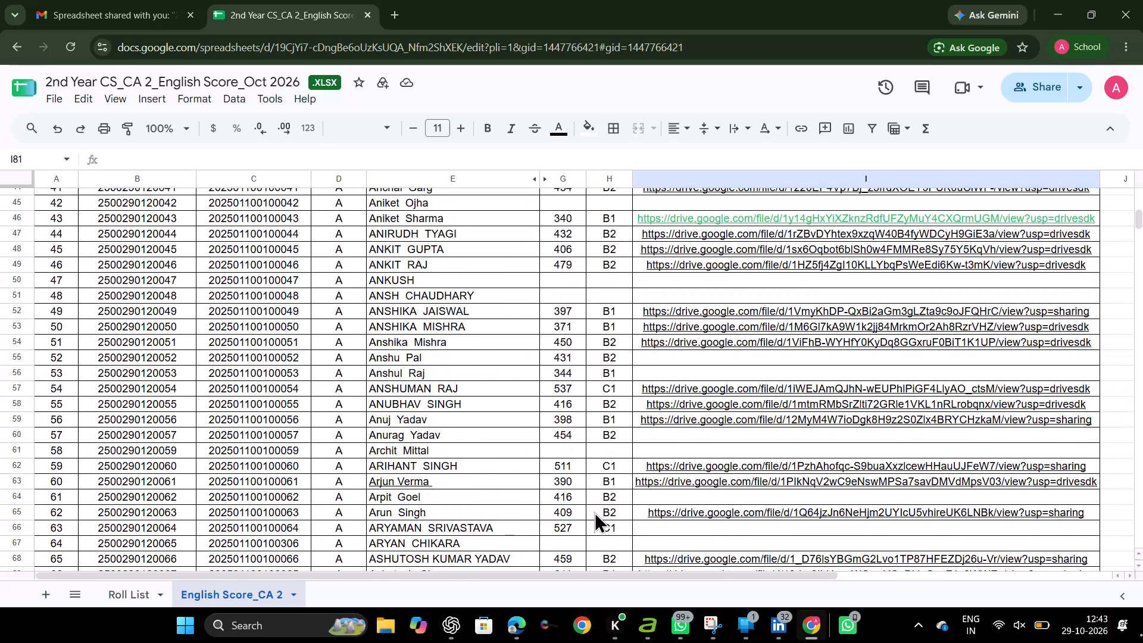
{"action": "scroll", "coordinate": [594, 511], "scroll_direction": "down", "scroll_amount": 2}
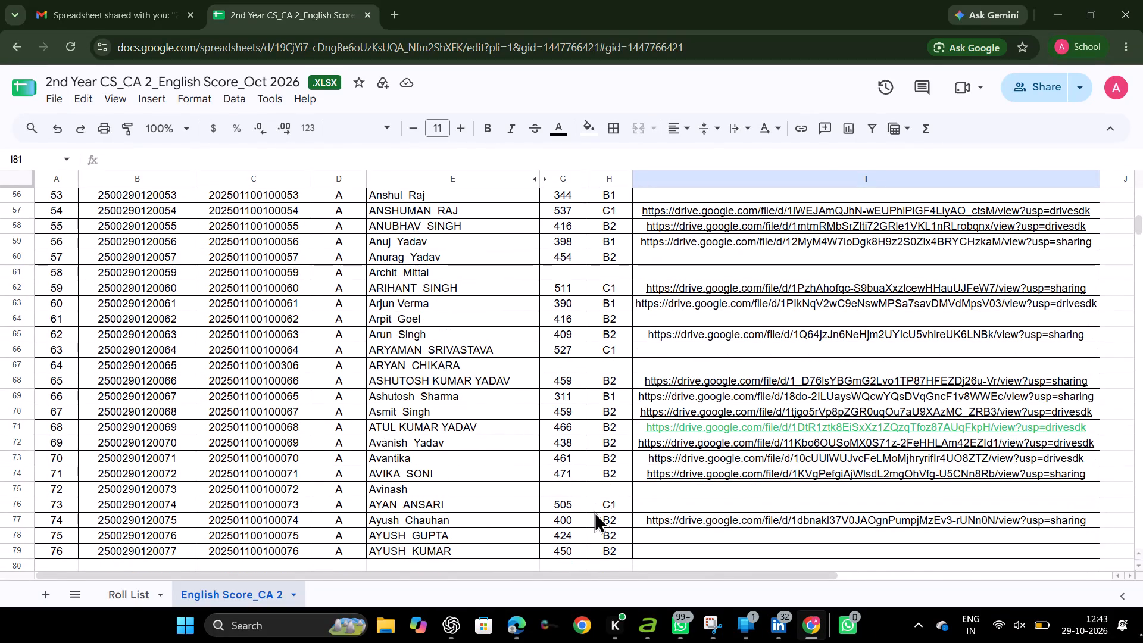
{"action": "scroll", "coordinate": [594, 511], "scroll_direction": "up", "scroll_amount": 2}
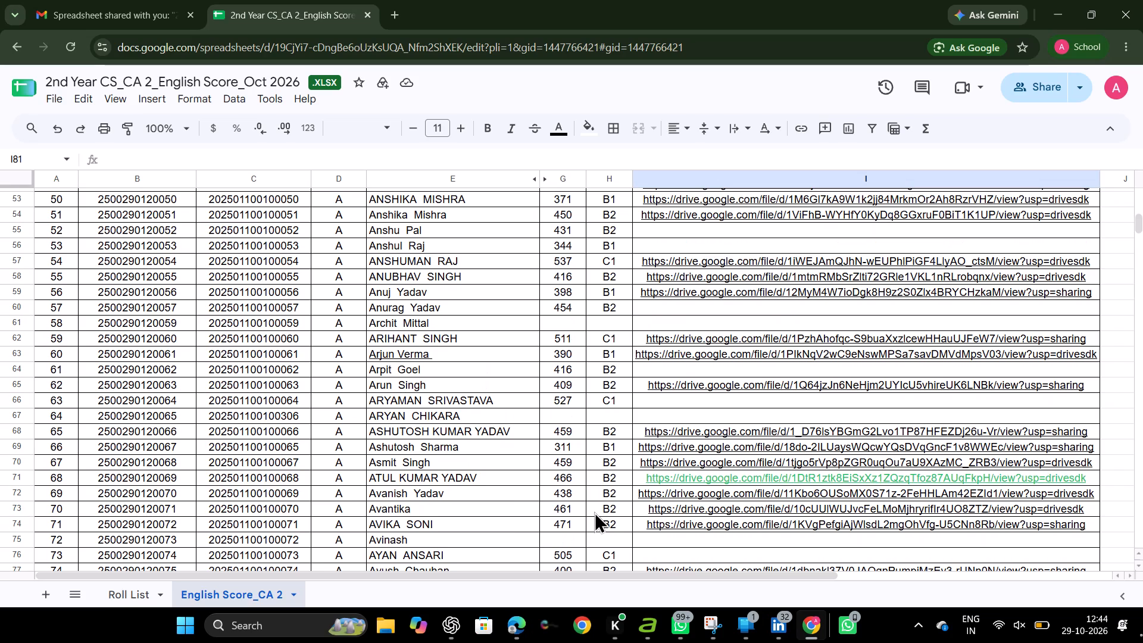
{"action": "scroll", "coordinate": [594, 511], "scroll_direction": "down", "scroll_amount": 2}
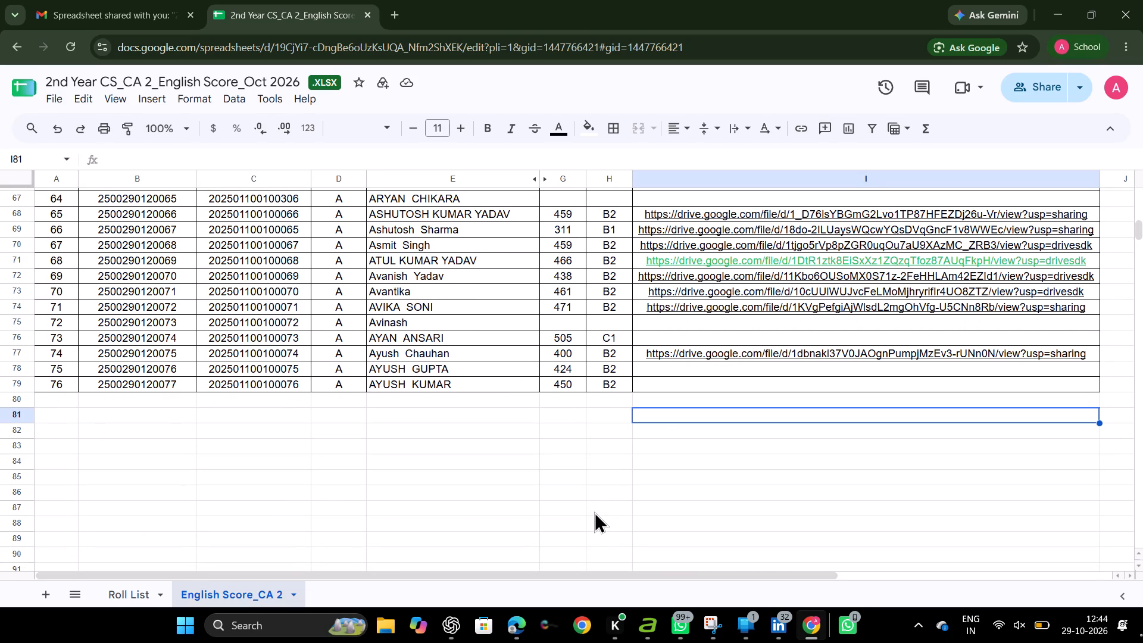
{"action": "scroll", "coordinate": [594, 511], "scroll_direction": "up", "scroll_amount": 6}
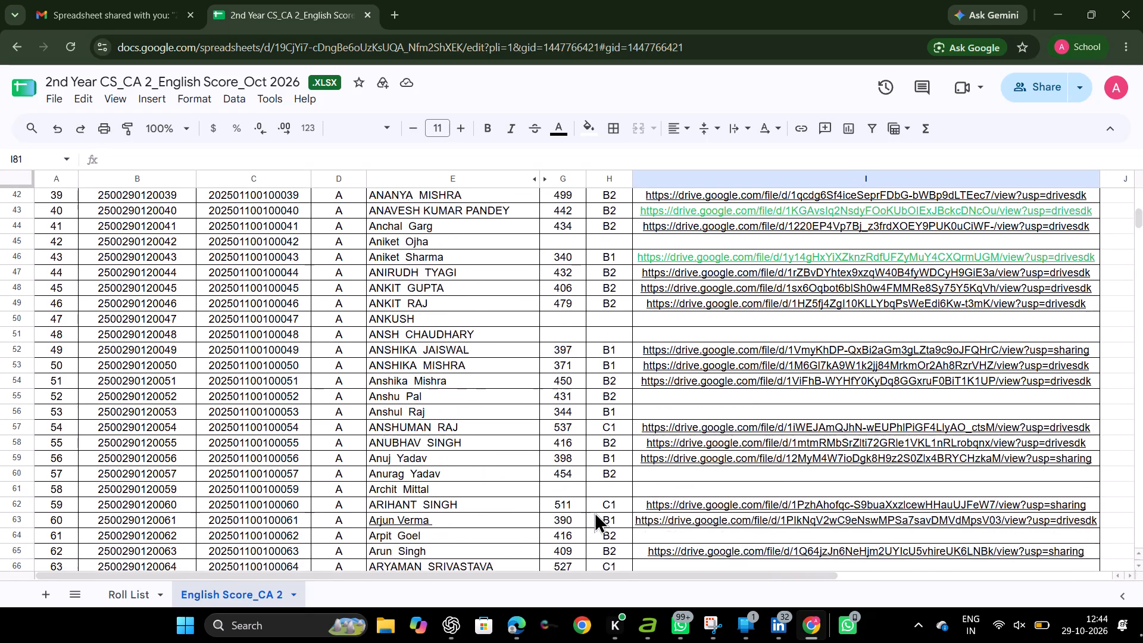
{"action": "scroll", "coordinate": [594, 511], "scroll_direction": "up", "scroll_amount": 2}
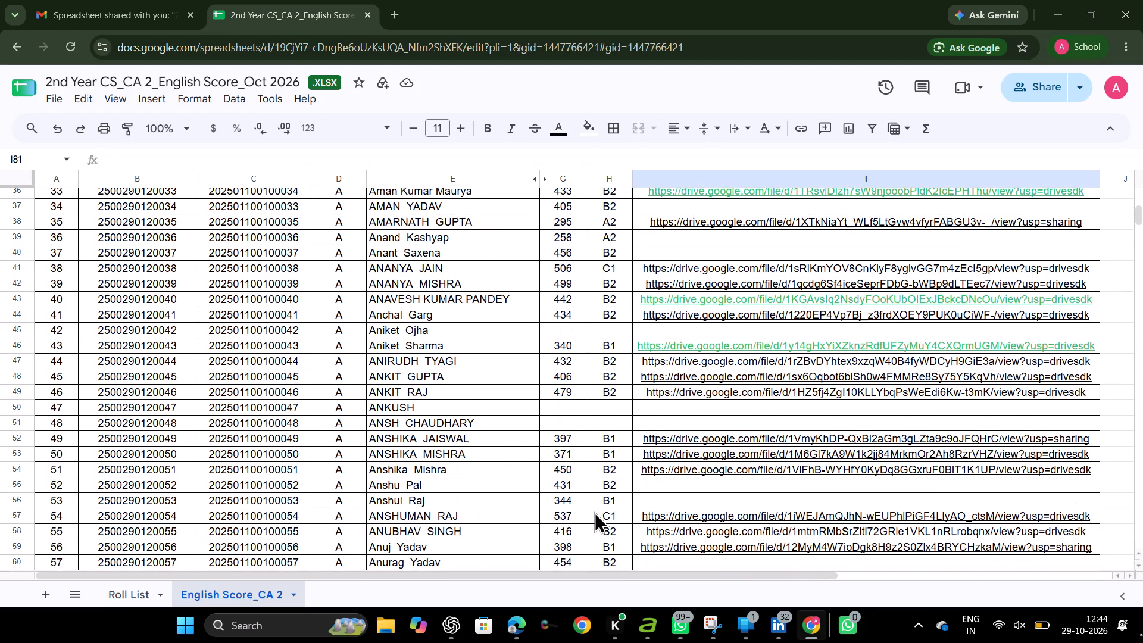
{"action": "scroll", "coordinate": [594, 511], "scroll_direction": "up", "scroll_amount": 3}
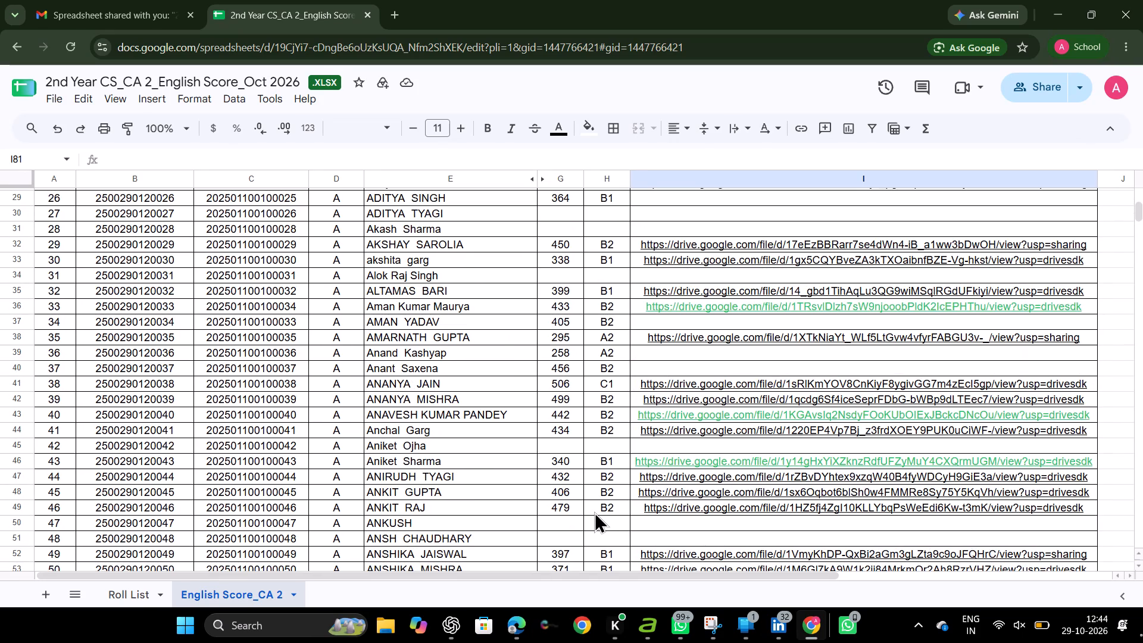